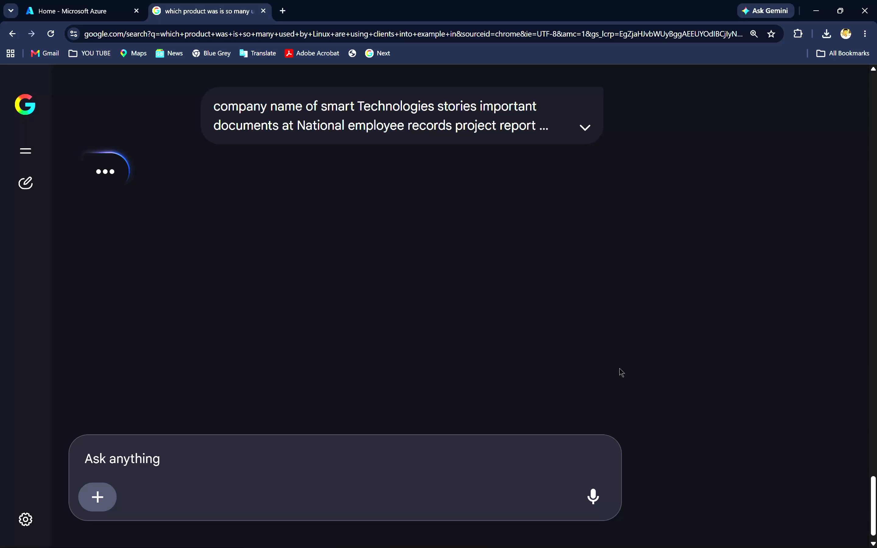
Expand the full backup question, read the answer on the required Azure resource, and review the Azure portal home's recent resources.
{"action": "left_click", "coordinate": [586, 123]}
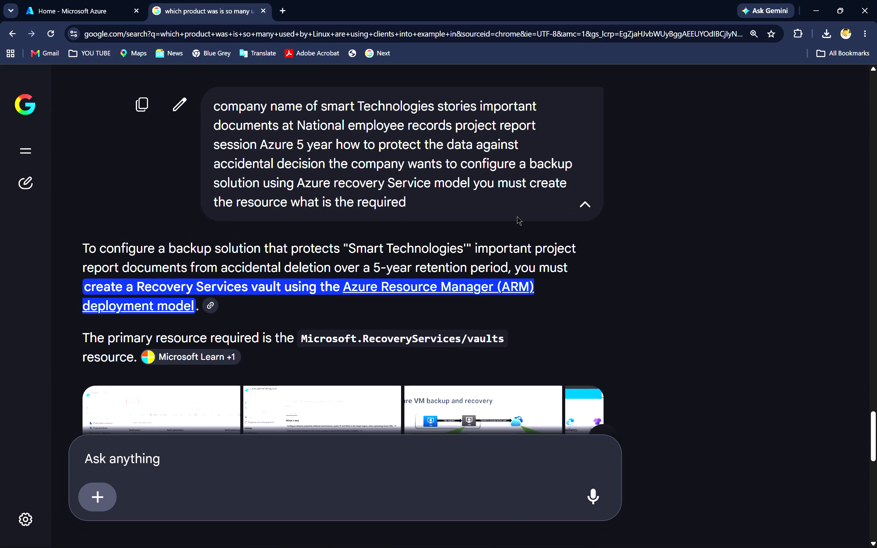
{"action": "left_click", "coordinate": [82, 0]}
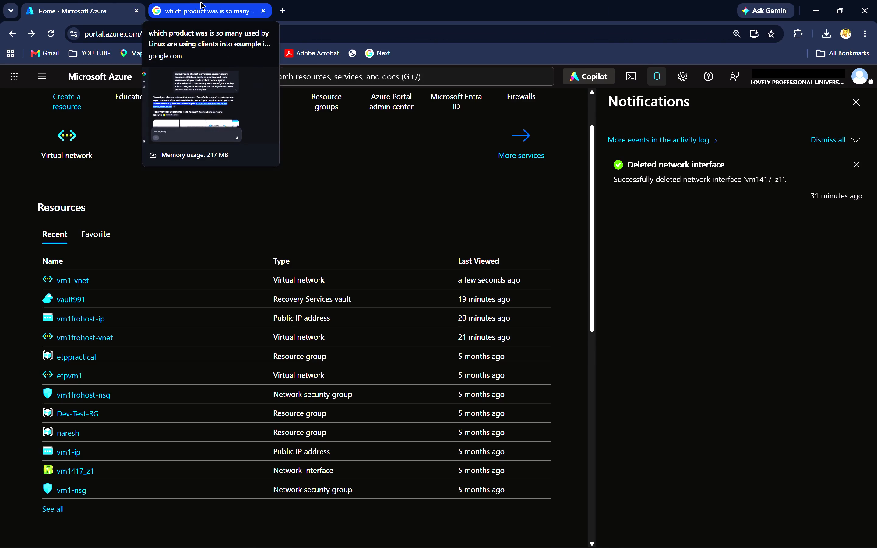
{"action": "left_click", "coordinate": [239, 16]}
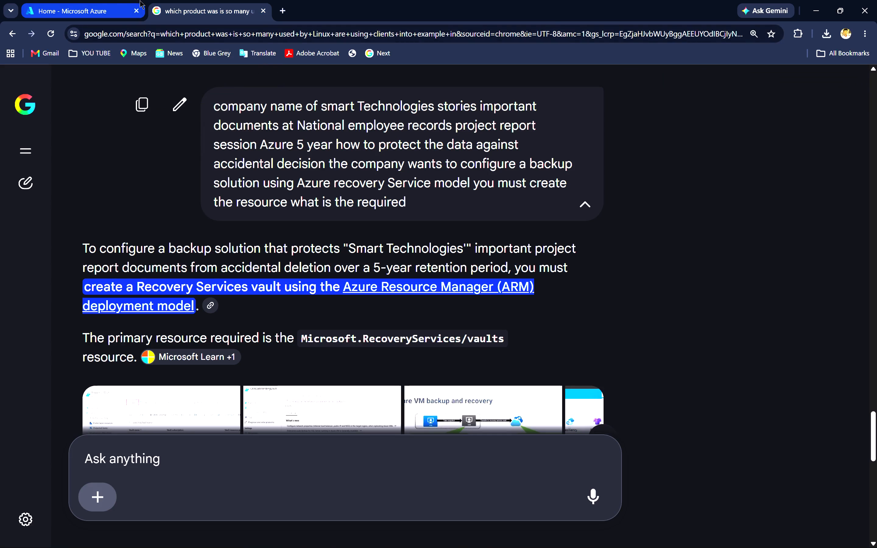
{"action": "left_click", "coordinate": [96, 0]}
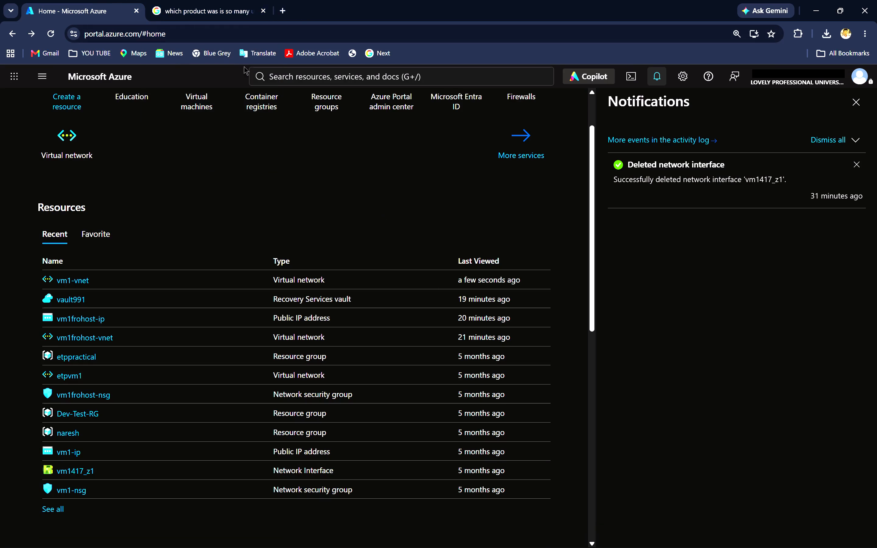
{"action": "left_click", "coordinate": [239, 3]}
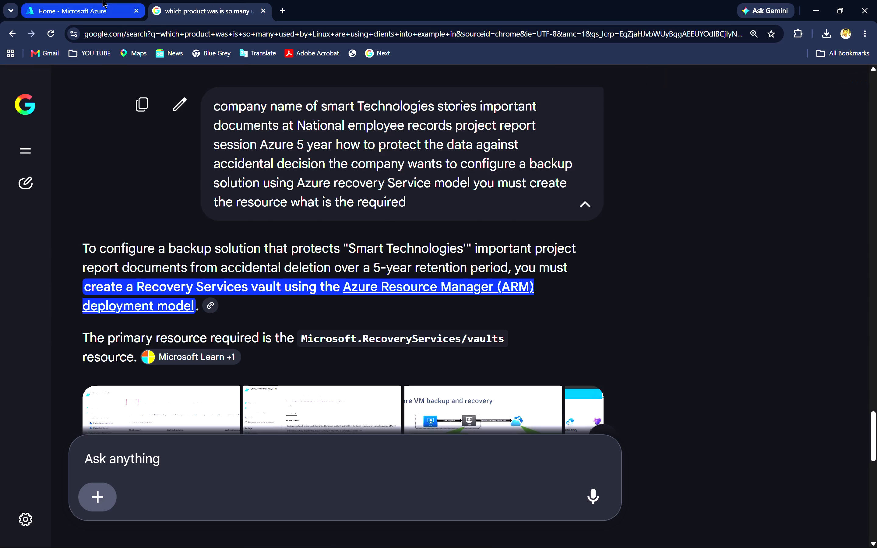
{"action": "left_click", "coordinate": [103, 0]}
{"action": "scroll", "coordinate": [312, 204], "scroll_direction": "down", "scroll_amount": 4}
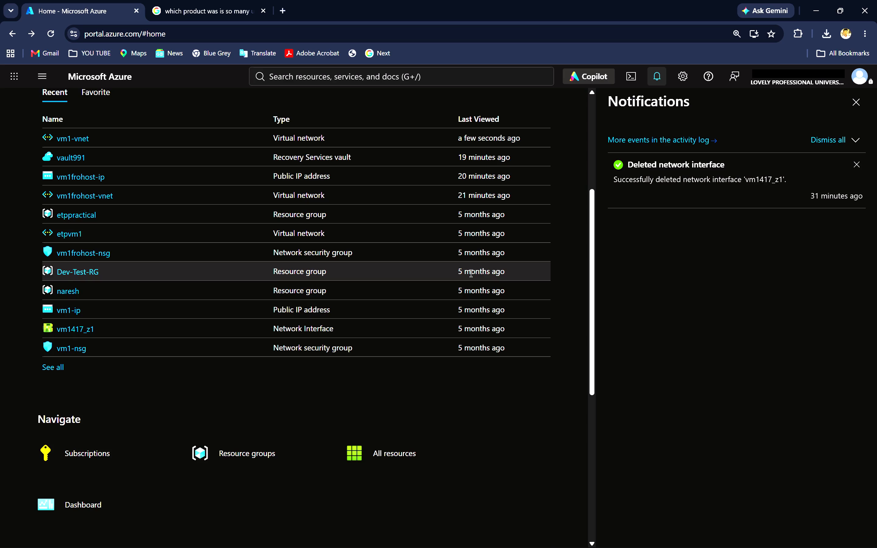
Close the Google search page about the backup question and return to the Azure services overview on the portal home.
{"action": "left_click", "coordinate": [263, 11]}
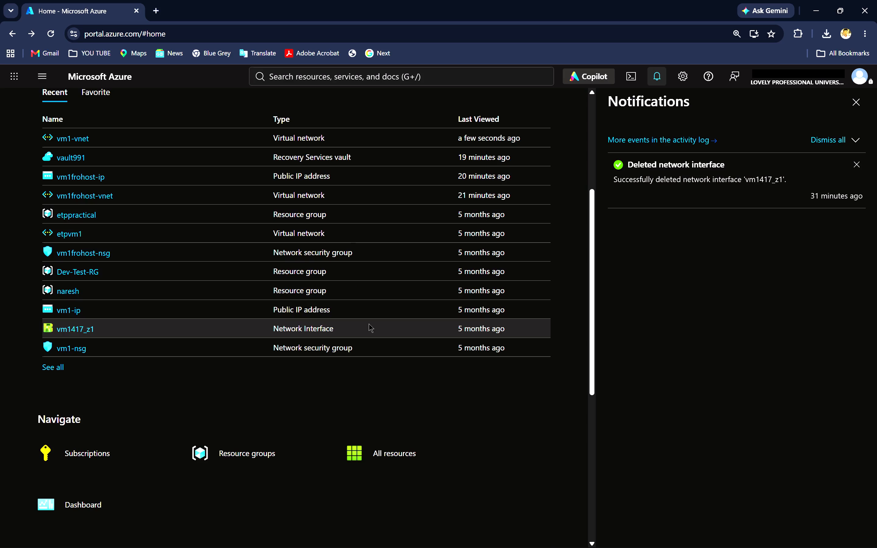
{"action": "scroll", "coordinate": [369, 324], "scroll_direction": "up", "scroll_amount": 2}
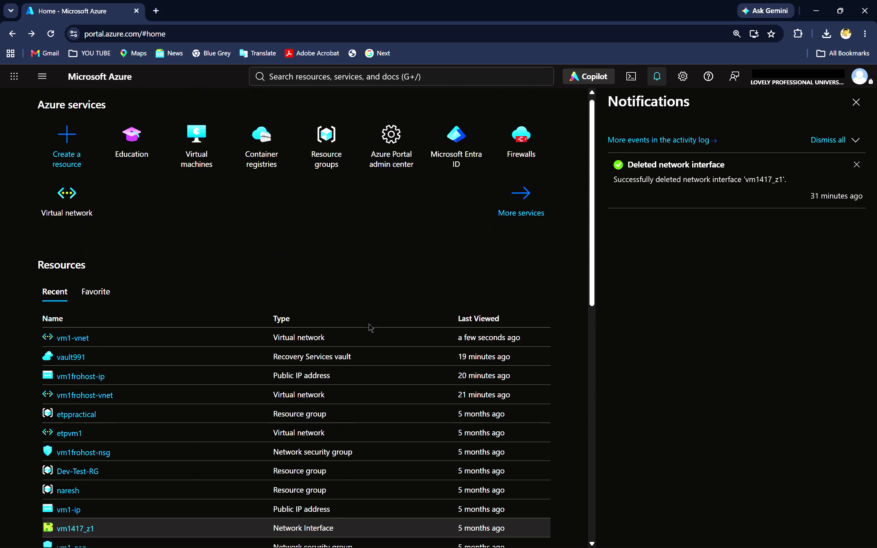
{"action": "scroll", "coordinate": [369, 324], "scroll_direction": "up", "scroll_amount": 3}
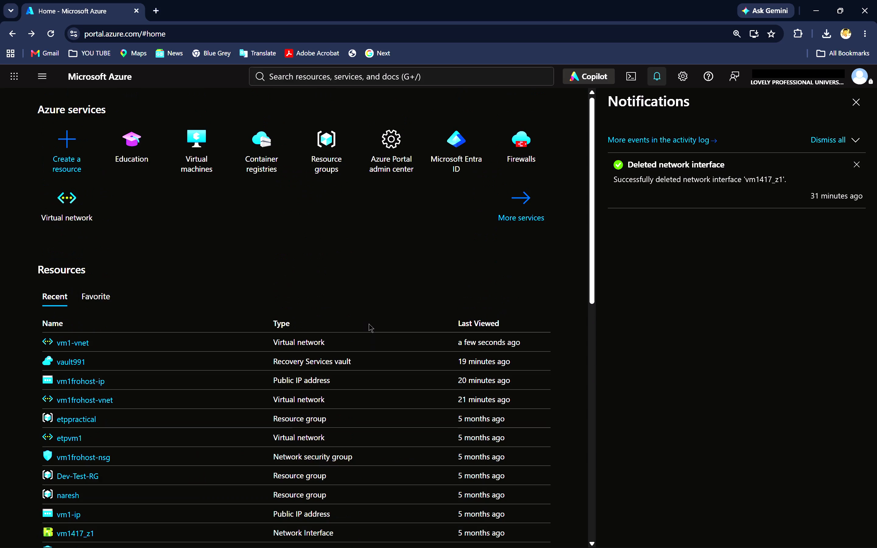
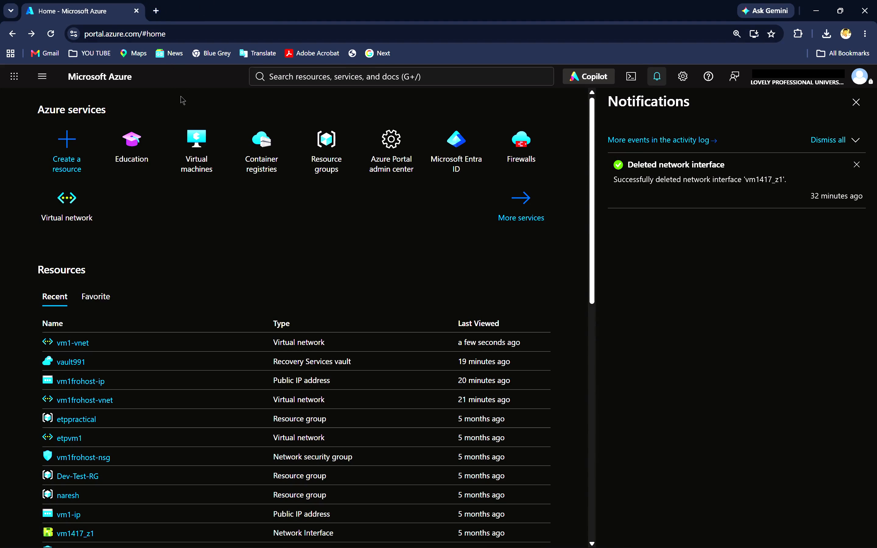
Reopen the closed Google search page on the backup question, detach it into its own browser window, and minimize that window.
{"action": "key", "text": "ctrl+shift+t"}
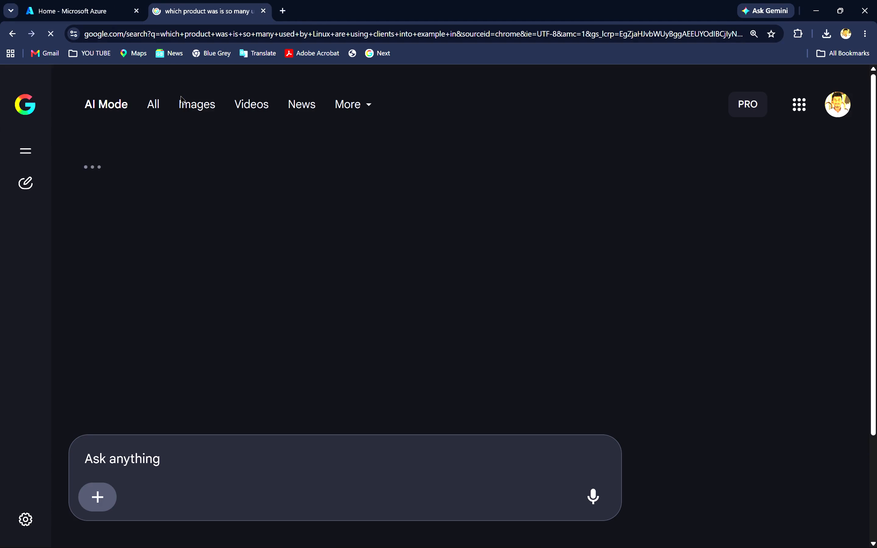
{"action": "left_click_drag", "start_coordinate": [180, 0], "coordinate": [198, 56]}
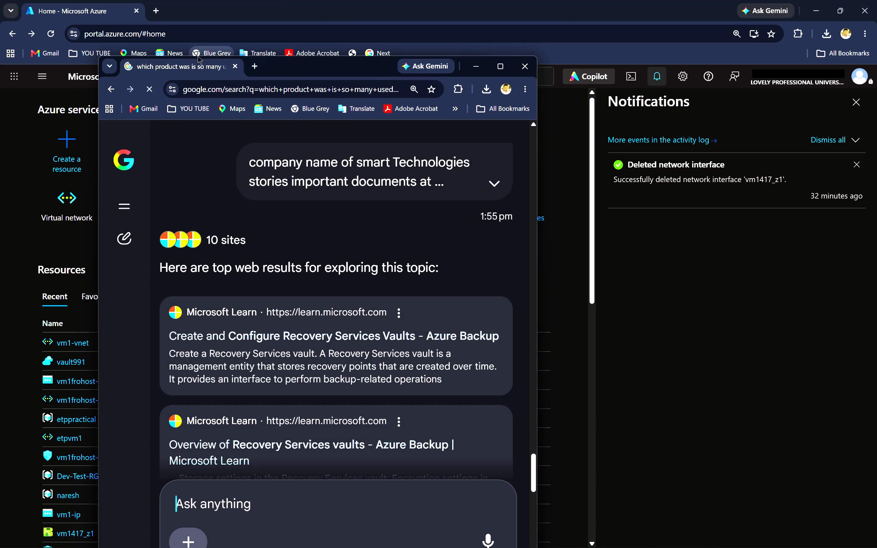
{"action": "left_click", "coordinate": [479, 66]}
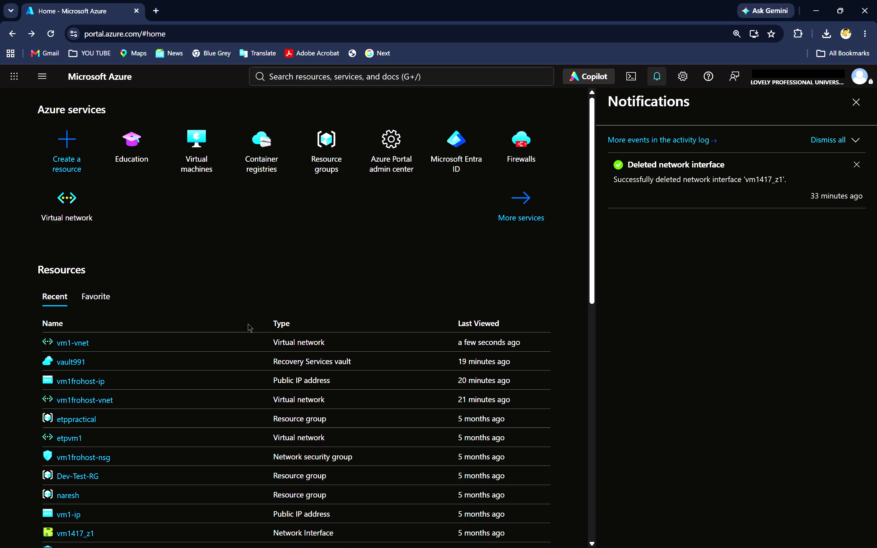
Review the Azure services and the recent resources list on the portal home.
{"action": "scroll", "coordinate": [298, 276], "scroll_direction": "down", "scroll_amount": 1}
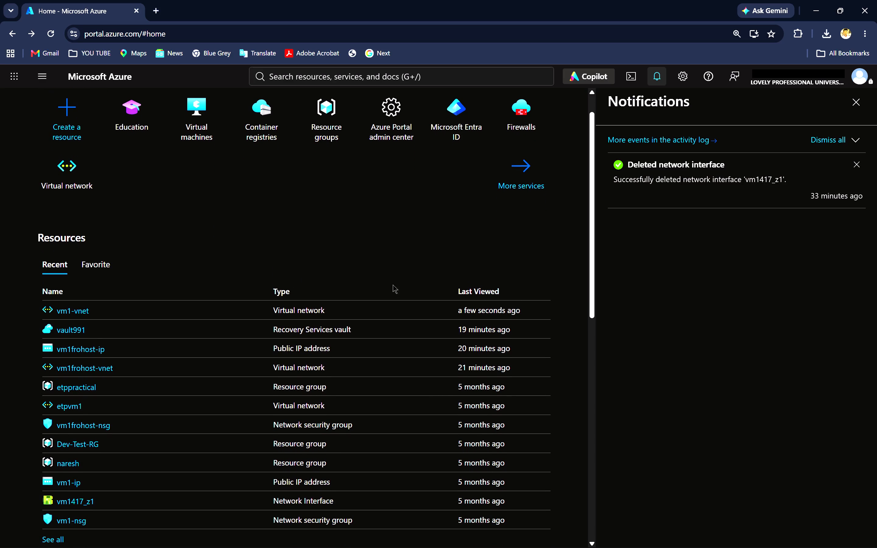
{"action": "left_click_drag", "start_coordinate": [587, 228], "coordinate": [591, 228]}
{"action": "left_click_drag", "start_coordinate": [591, 228], "coordinate": [591, 240]}
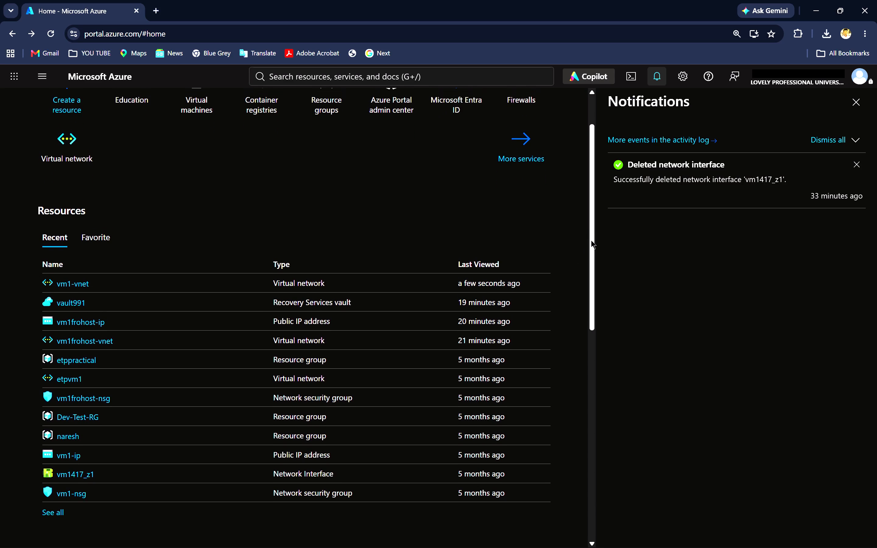
{"action": "left_click_drag", "start_coordinate": [591, 240], "coordinate": [591, 239]}
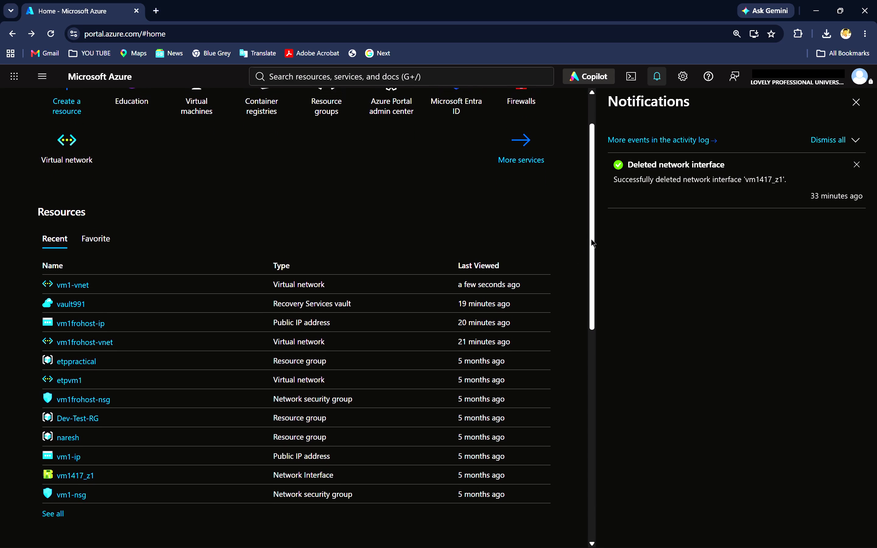
{"action": "left_click_drag", "start_coordinate": [591, 239], "coordinate": [591, 238]}
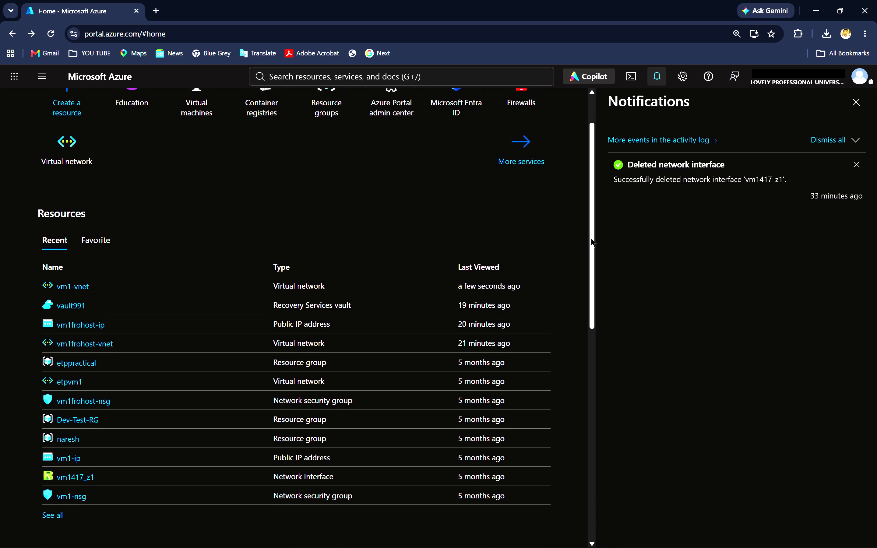
{"action": "left_click_drag", "start_coordinate": [591, 238], "coordinate": [589, 260]}
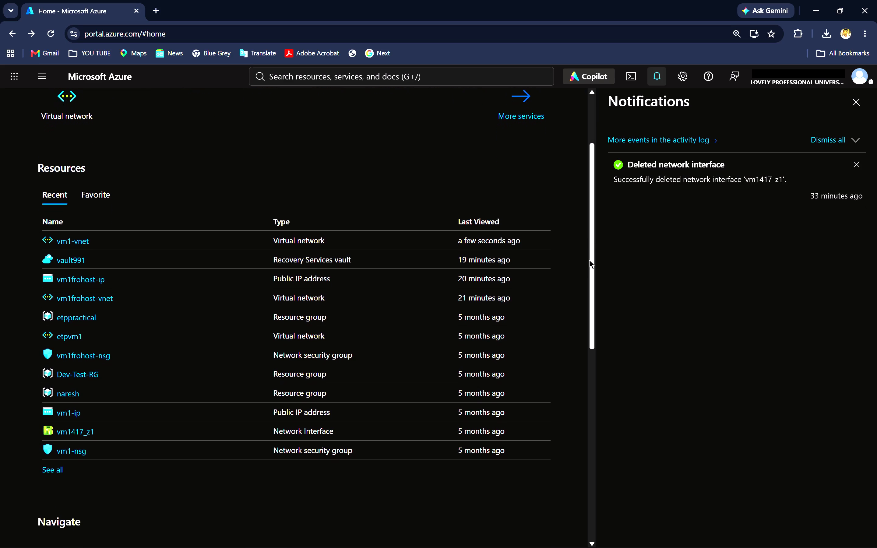
{"action": "left_click_drag", "start_coordinate": [589, 260], "coordinate": [590, 258]}
{"action": "scroll", "coordinate": [486, 238], "scroll_direction": "up", "scroll_amount": 3}
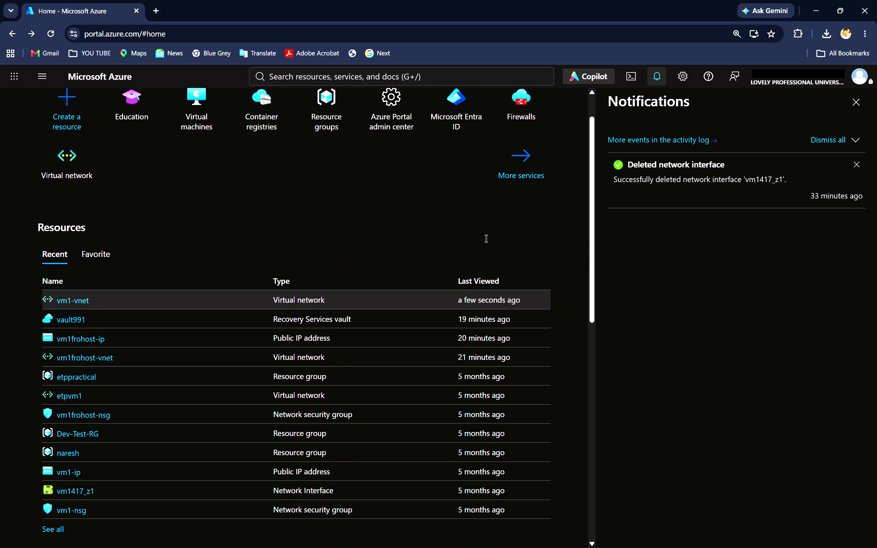
{"action": "scroll", "coordinate": [486, 238], "scroll_direction": "up", "scroll_amount": 1}
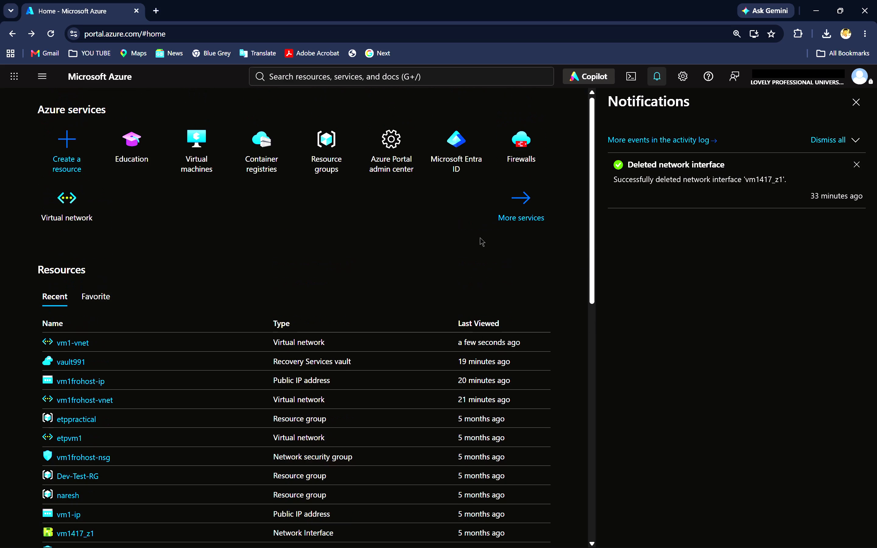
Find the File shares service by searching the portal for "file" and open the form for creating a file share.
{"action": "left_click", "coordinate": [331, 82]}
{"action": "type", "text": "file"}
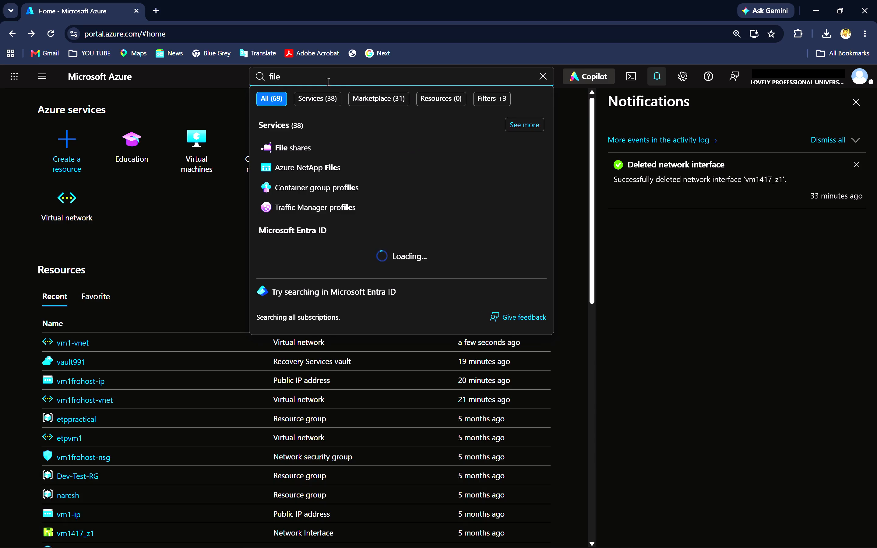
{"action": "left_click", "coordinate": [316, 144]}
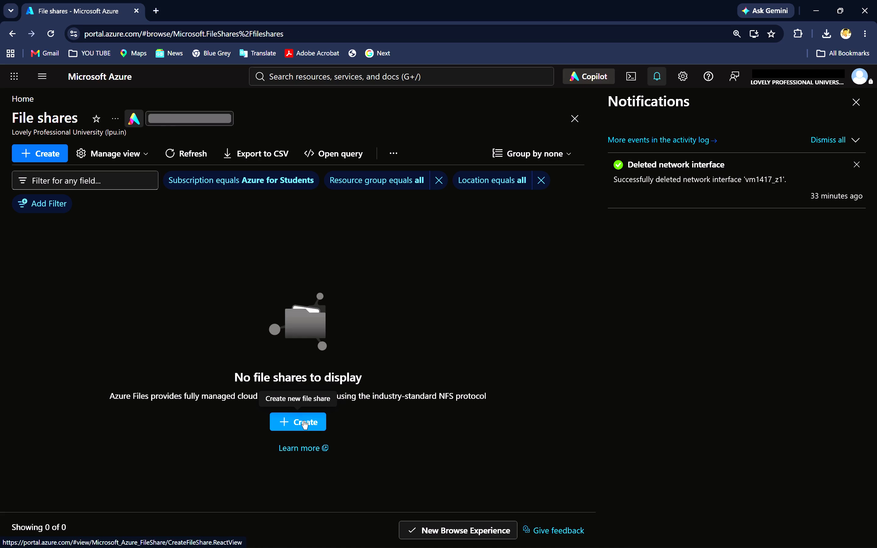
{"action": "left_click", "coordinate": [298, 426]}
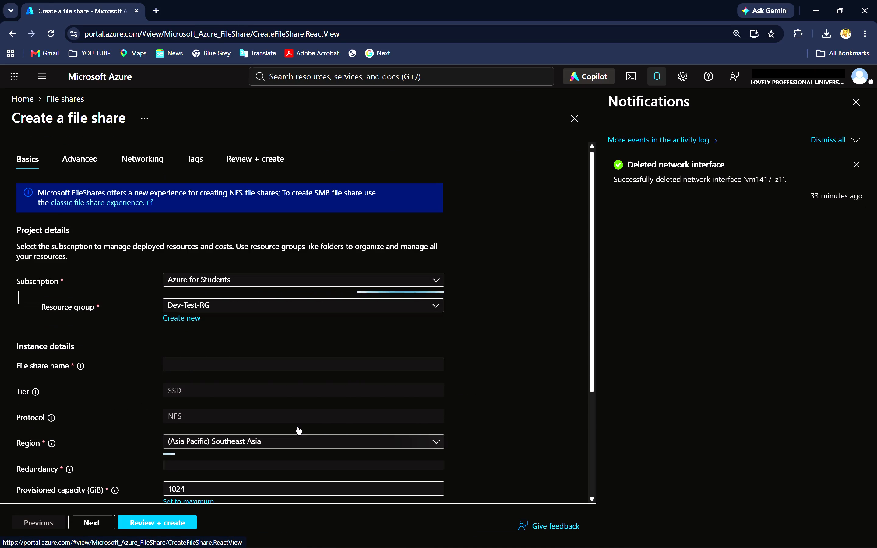
Examine the project details, instance details and provisioning settings on the file share's Basics page.
{"action": "scroll", "coordinate": [490, 366], "scroll_direction": "right", "scroll_amount": 1}
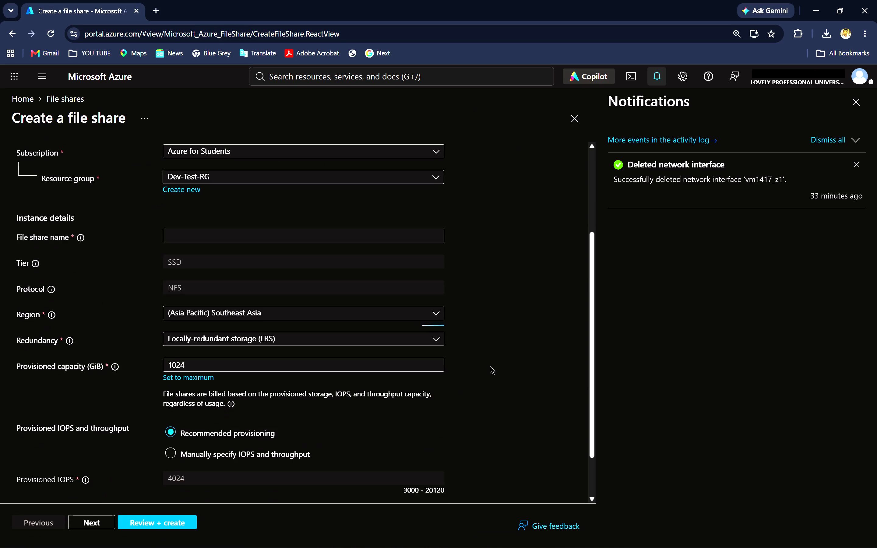
{"action": "scroll", "coordinate": [490, 366], "scroll_direction": "right", "scroll_amount": 2}
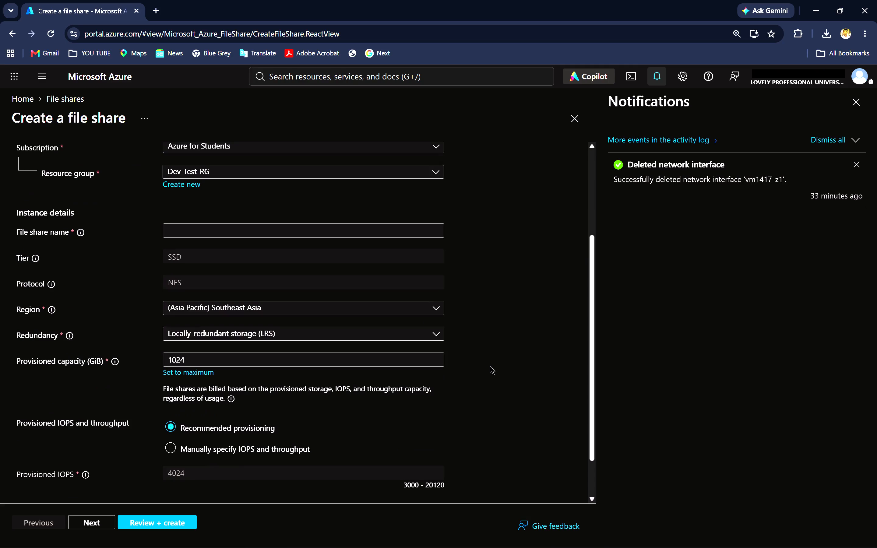
{"action": "scroll", "coordinate": [490, 366], "scroll_direction": "right", "scroll_amount": 3}
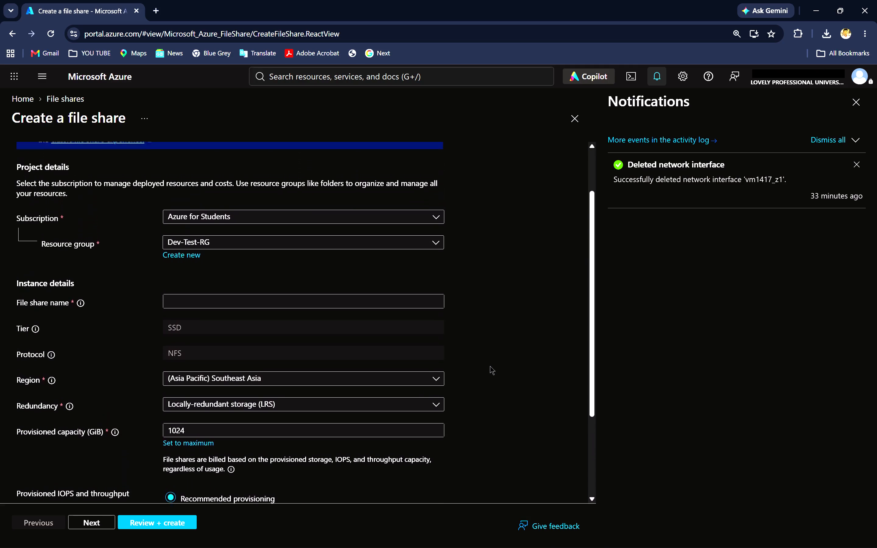
{"action": "scroll", "coordinate": [490, 366], "scroll_direction": "down", "scroll_amount": 1}
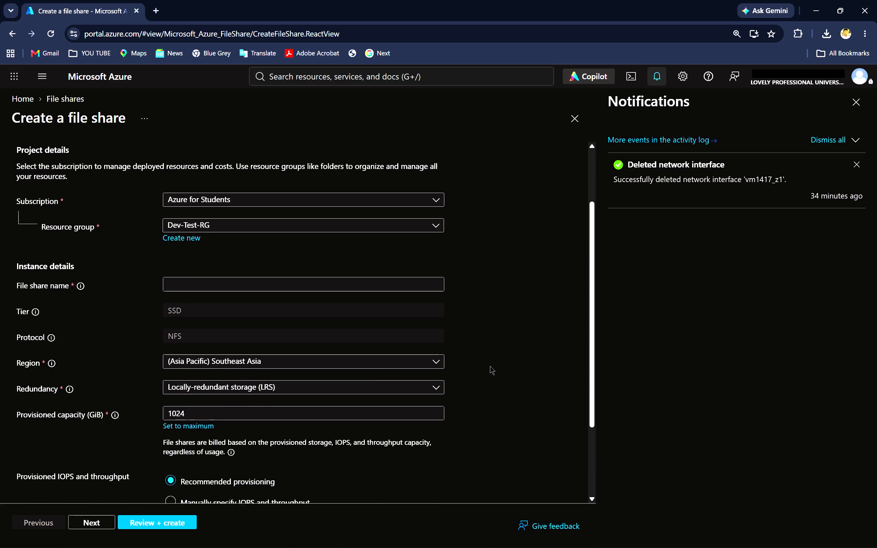
{"action": "scroll", "coordinate": [490, 366], "scroll_direction": "down", "scroll_amount": 1}
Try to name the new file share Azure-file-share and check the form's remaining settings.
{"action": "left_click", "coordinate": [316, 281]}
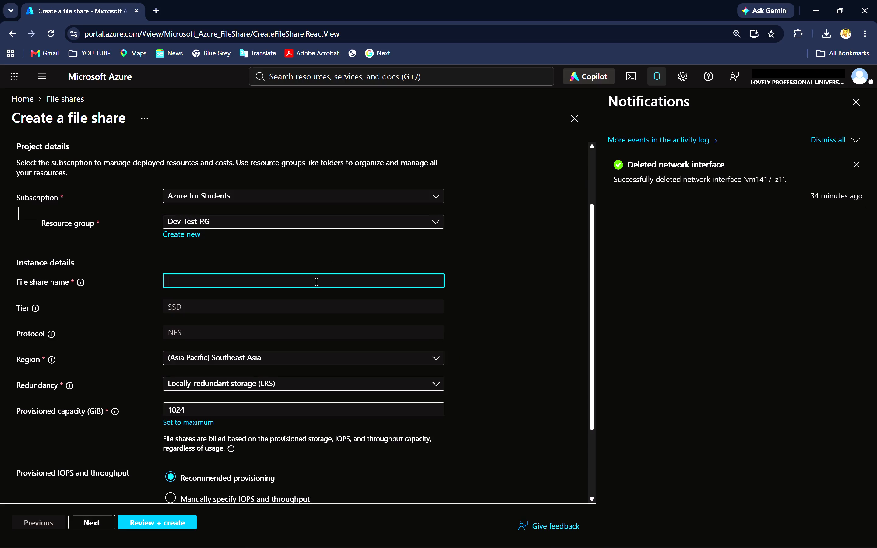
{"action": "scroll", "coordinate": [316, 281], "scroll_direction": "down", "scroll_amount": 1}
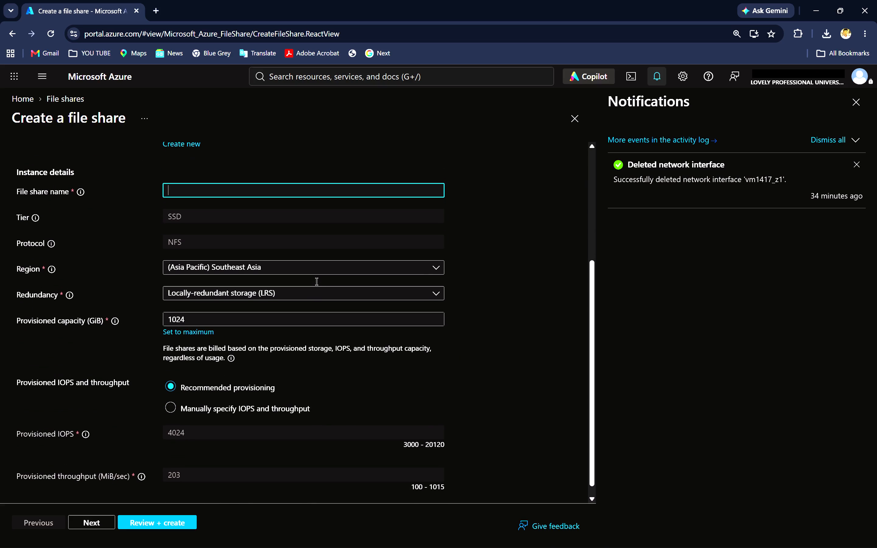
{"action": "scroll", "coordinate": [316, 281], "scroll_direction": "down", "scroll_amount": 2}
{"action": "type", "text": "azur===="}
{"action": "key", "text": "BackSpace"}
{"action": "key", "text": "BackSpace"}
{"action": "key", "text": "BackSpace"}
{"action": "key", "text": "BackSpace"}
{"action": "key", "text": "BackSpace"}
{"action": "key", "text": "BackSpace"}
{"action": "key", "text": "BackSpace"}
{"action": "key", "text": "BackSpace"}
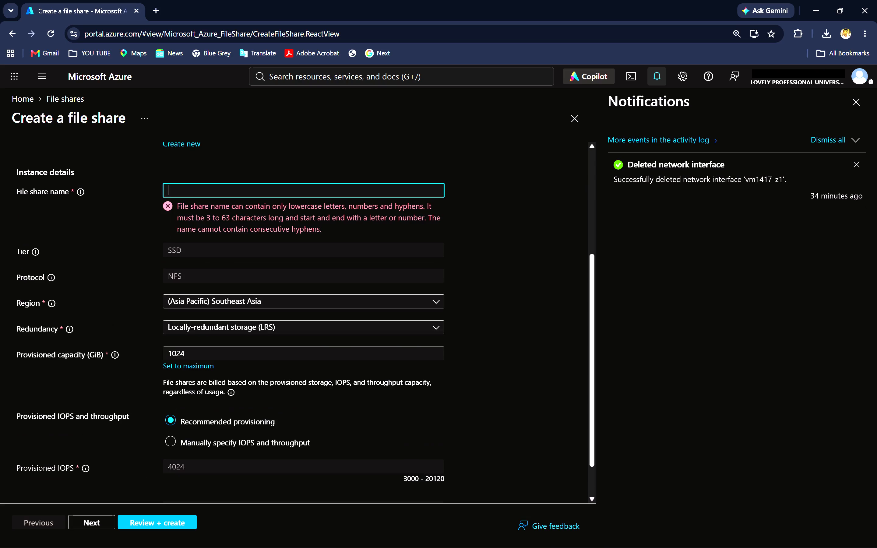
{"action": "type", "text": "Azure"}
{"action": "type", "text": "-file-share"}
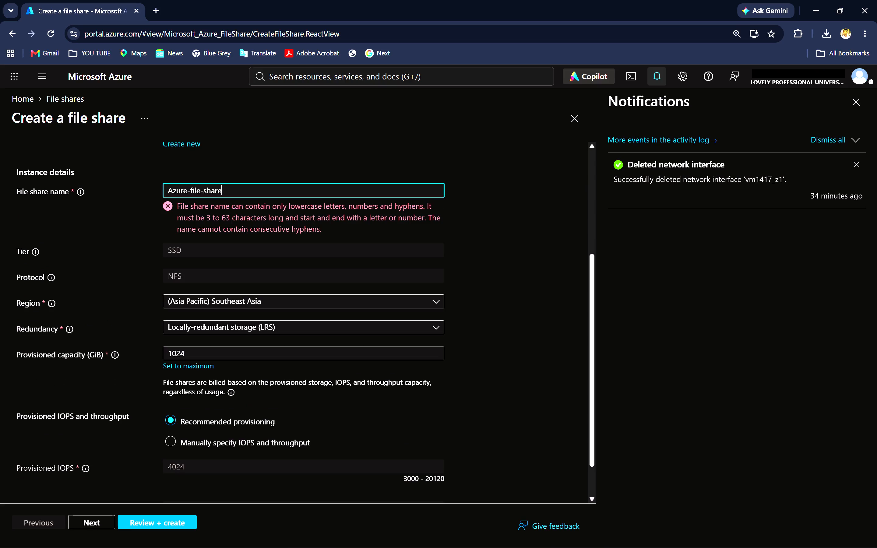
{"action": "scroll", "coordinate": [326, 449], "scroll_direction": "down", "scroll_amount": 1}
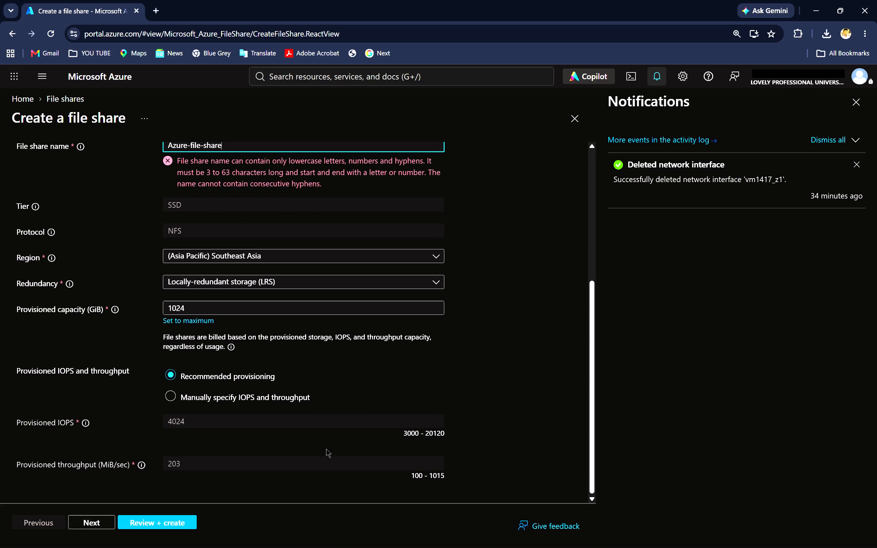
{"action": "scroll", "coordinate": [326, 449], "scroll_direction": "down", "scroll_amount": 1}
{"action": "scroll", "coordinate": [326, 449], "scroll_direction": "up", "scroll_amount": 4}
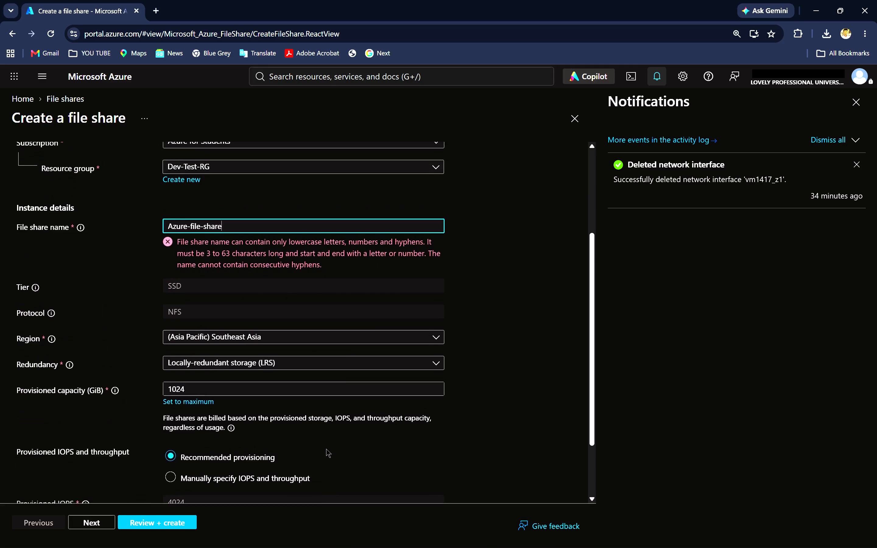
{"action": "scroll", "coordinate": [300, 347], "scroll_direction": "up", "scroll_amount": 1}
Find the Storage accounts service by searching the portal for "storage" and open the form for creating a storage account.
{"action": "left_click", "coordinate": [328, 74]}
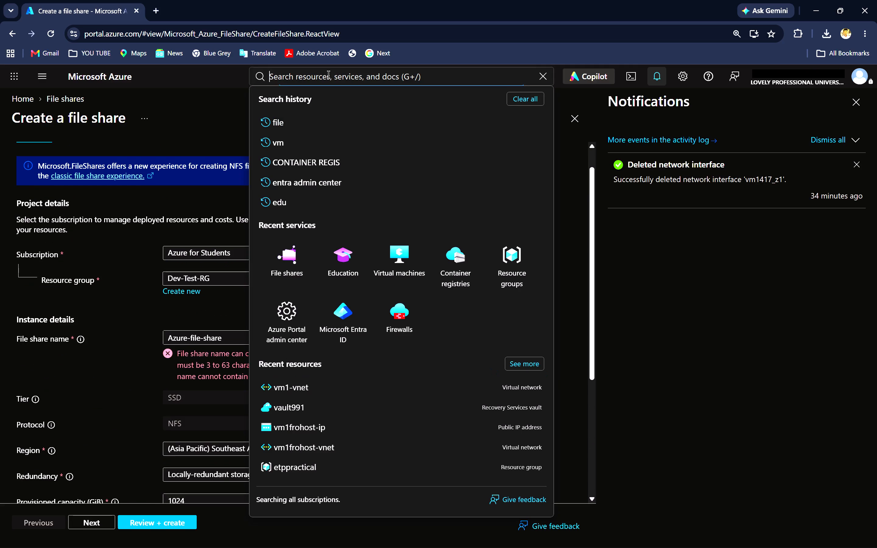
{"action": "type", "text": "storage"}
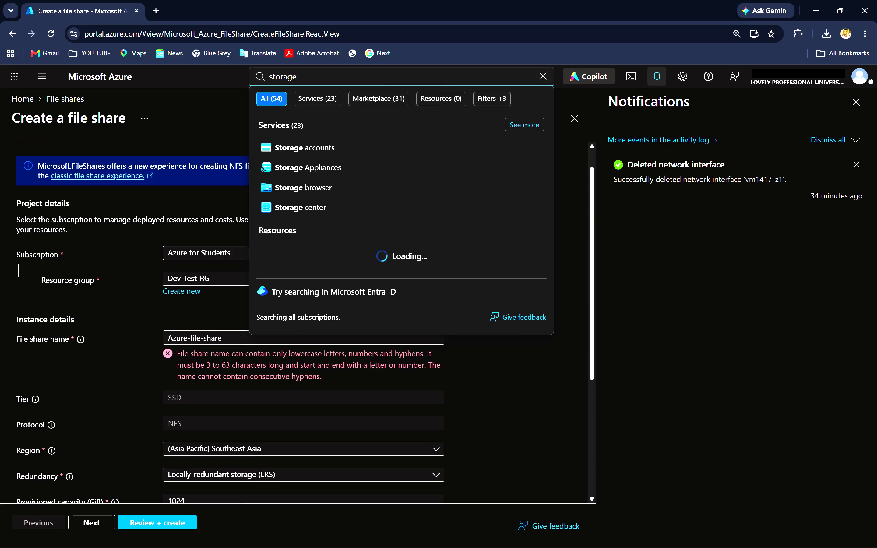
{"action": "left_click", "coordinate": [317, 145]}
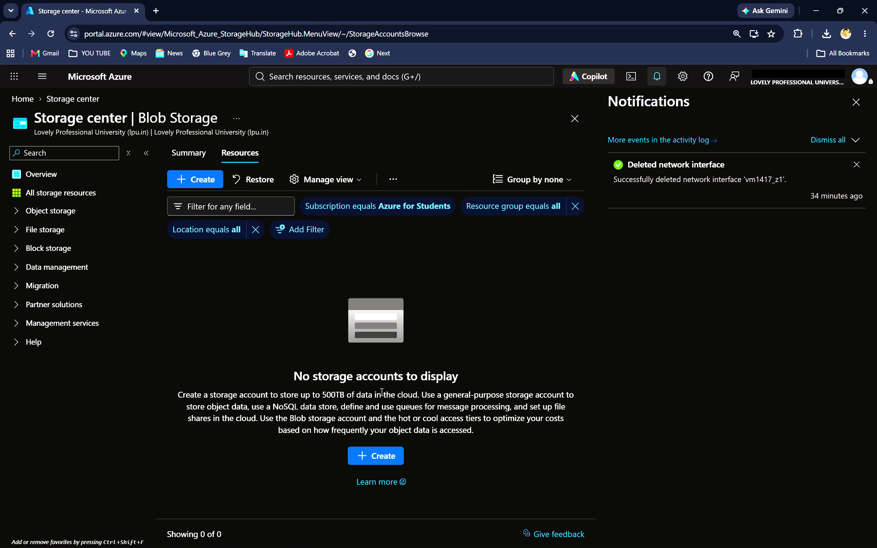
{"action": "left_click", "coordinate": [384, 460]}
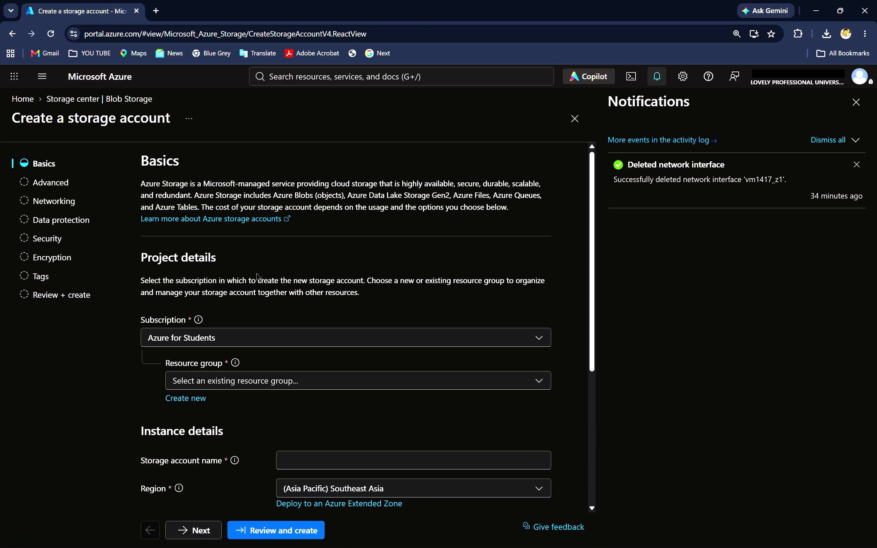
Examine the Basics settings of the new storage account and the list of configuration sections from Basics to Review + create.
{"action": "scroll", "coordinate": [256, 273], "scroll_direction": "down", "scroll_amount": 2}
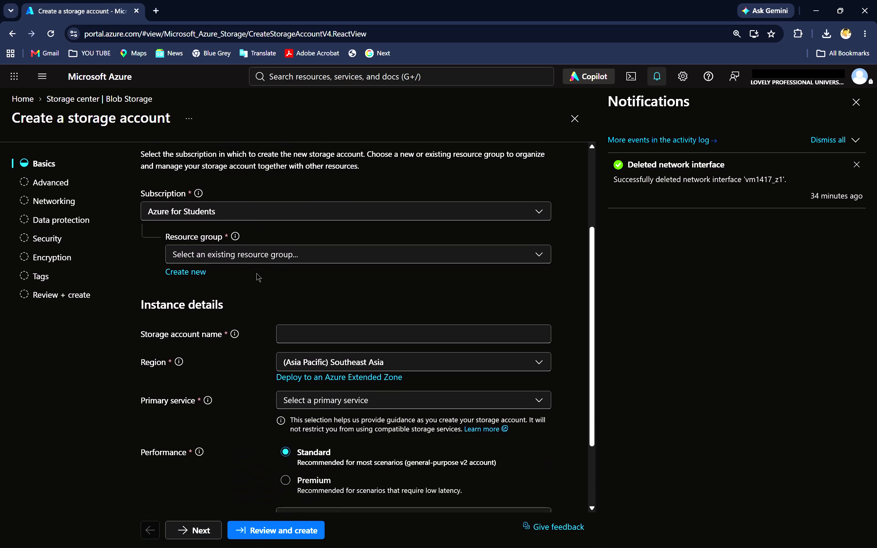
{"action": "scroll", "coordinate": [256, 273], "scroll_direction": "down", "scroll_amount": 2}
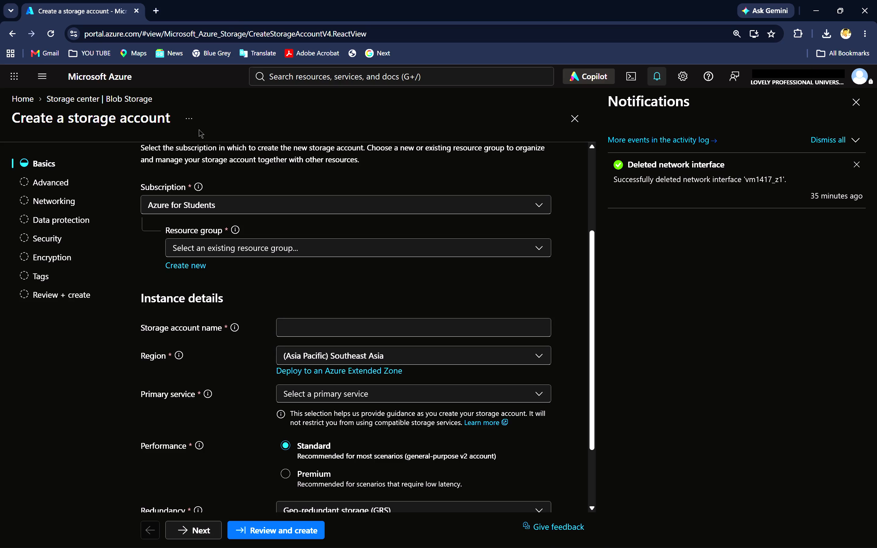
{"action": "scroll", "coordinate": [662, 288], "scroll_direction": "up", "scroll_amount": 5}
{"action": "scroll", "coordinate": [538, 321], "scroll_direction": "up", "scroll_amount": 8}
{"action": "scroll", "coordinate": [538, 321], "scroll_direction": "down", "scroll_amount": 3}
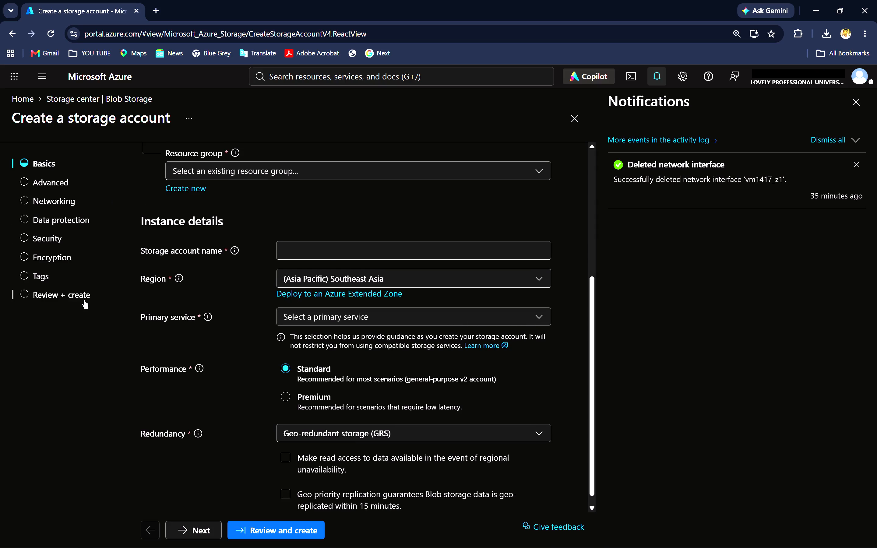
{"action": "left_click_drag", "start_coordinate": [29, 148], "coordinate": [106, 337]}
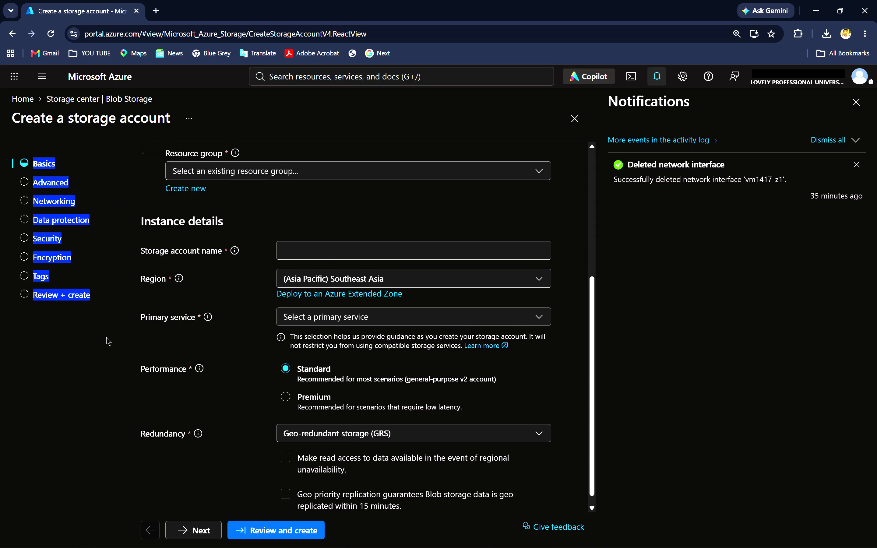
Select the existing resource group Dev-Test-RG for the new storage account.
{"action": "left_click_drag", "start_coordinate": [106, 337], "coordinate": [103, 342]}
{"action": "left_click", "coordinate": [103, 342]}
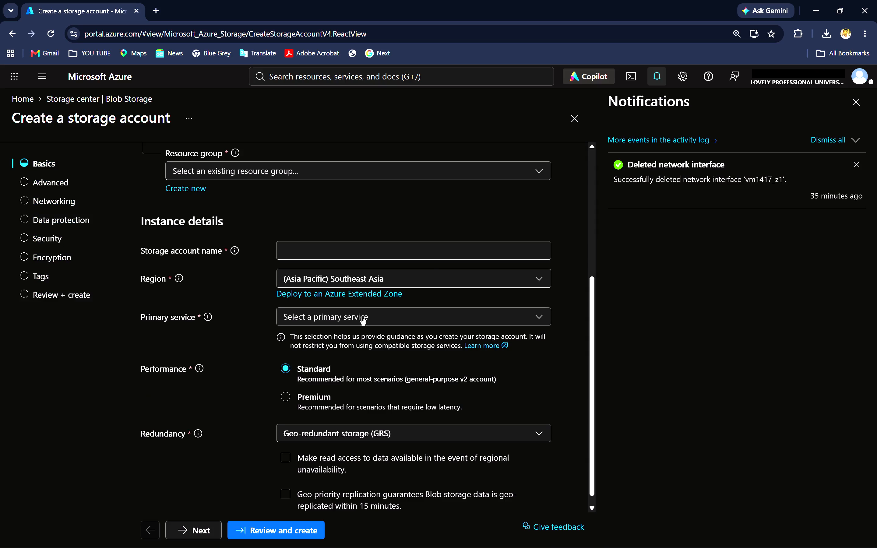
{"action": "left_click", "coordinate": [444, 256]}
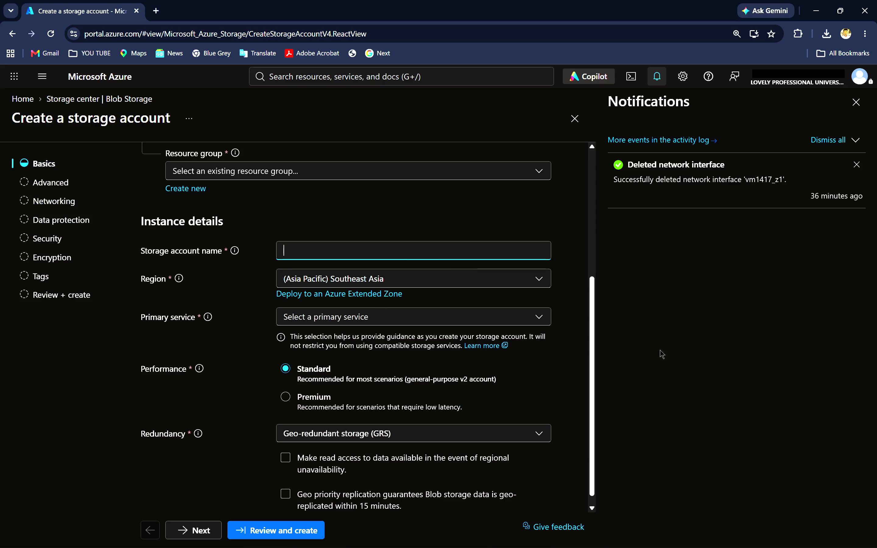
{"action": "left_click", "coordinate": [660, 350]}
{"action": "scroll", "coordinate": [660, 350], "scroll_direction": "up", "scroll_amount": 2}
{"action": "scroll", "coordinate": [660, 350], "scroll_direction": "down", "scroll_amount": 5}
{"action": "scroll", "coordinate": [559, 386], "scroll_direction": "up", "scroll_amount": 1}
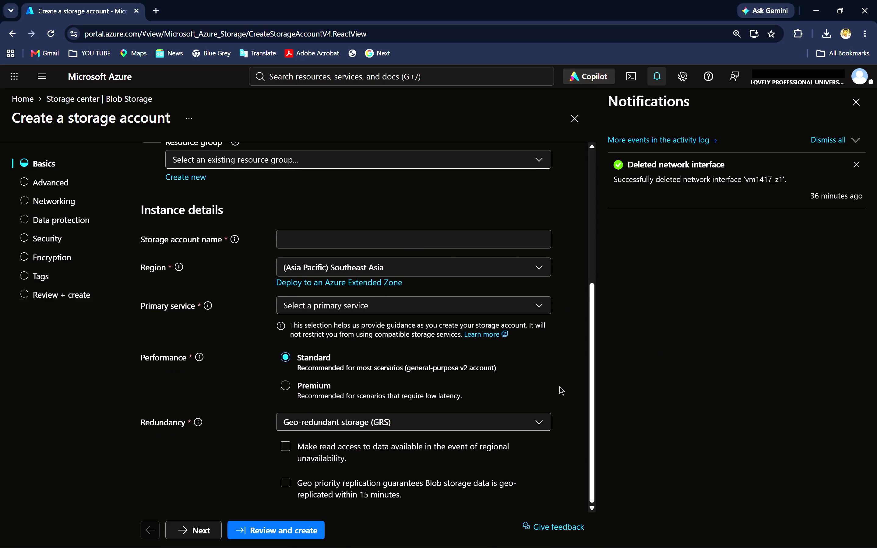
{"action": "scroll", "coordinate": [559, 386], "scroll_direction": "up", "scroll_amount": 2}
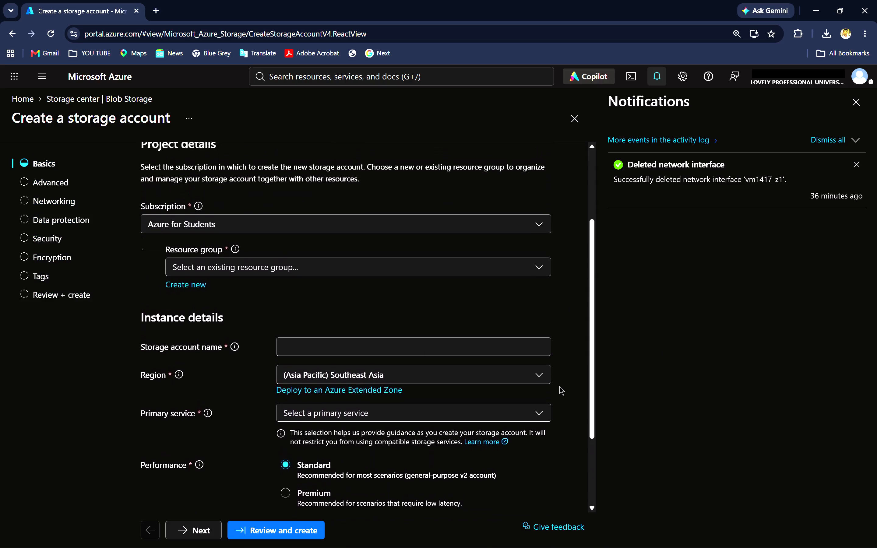
{"action": "scroll", "coordinate": [559, 386], "scroll_direction": "up", "scroll_amount": 1}
{"action": "scroll", "coordinate": [559, 386], "scroll_direction": "down", "scroll_amount": 3}
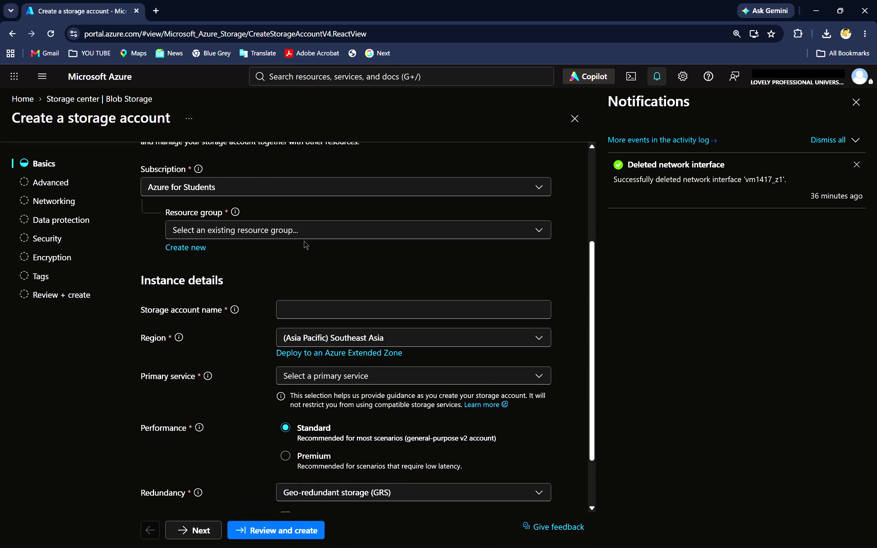
{"action": "left_click", "coordinate": [297, 231]}
{"action": "left_click", "coordinate": [333, 262]}
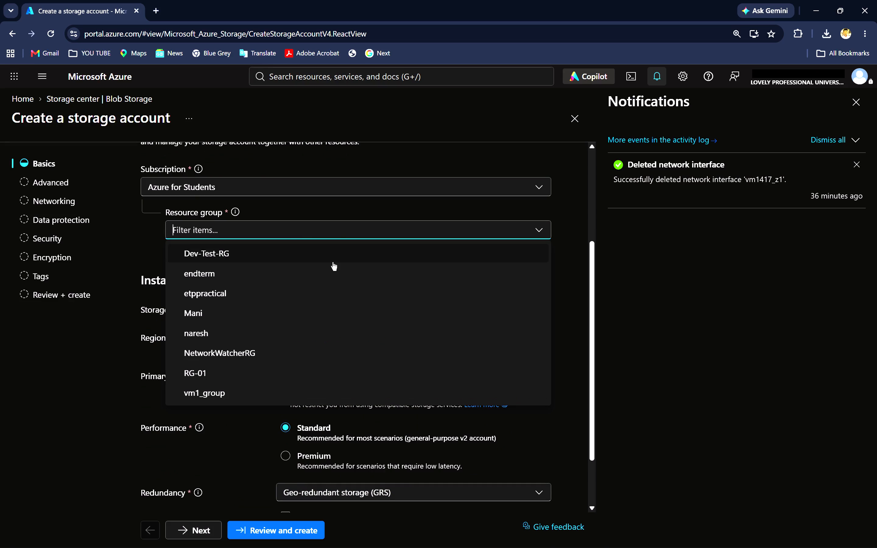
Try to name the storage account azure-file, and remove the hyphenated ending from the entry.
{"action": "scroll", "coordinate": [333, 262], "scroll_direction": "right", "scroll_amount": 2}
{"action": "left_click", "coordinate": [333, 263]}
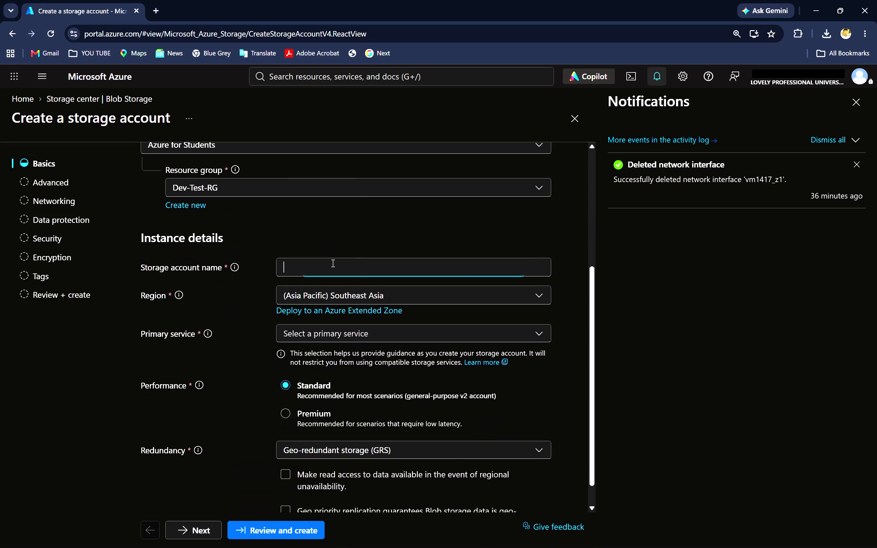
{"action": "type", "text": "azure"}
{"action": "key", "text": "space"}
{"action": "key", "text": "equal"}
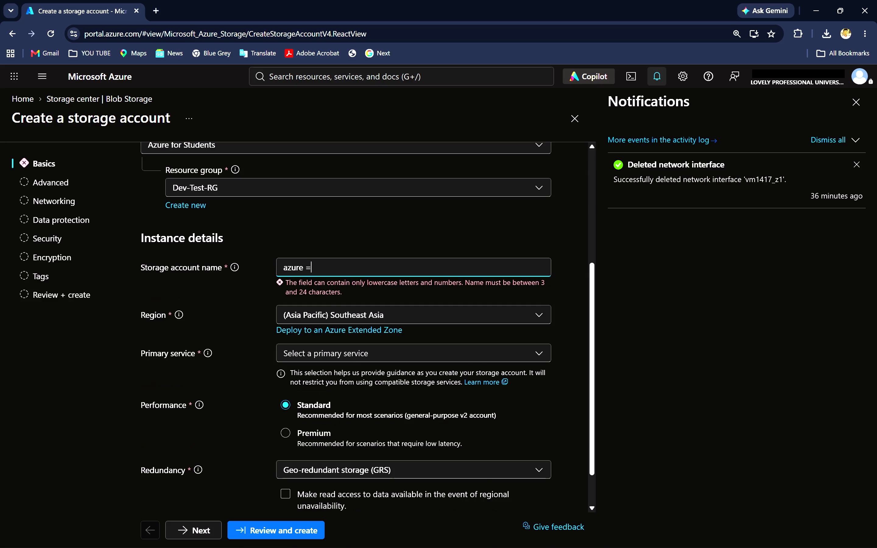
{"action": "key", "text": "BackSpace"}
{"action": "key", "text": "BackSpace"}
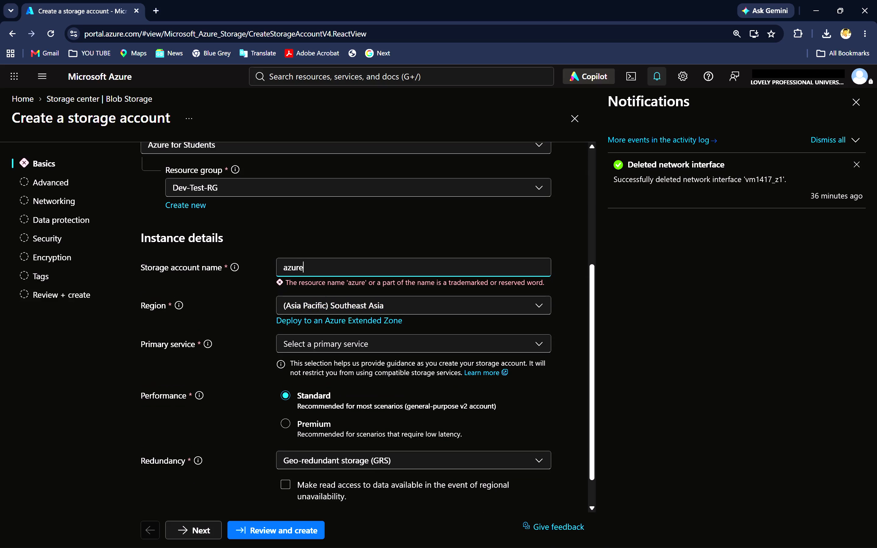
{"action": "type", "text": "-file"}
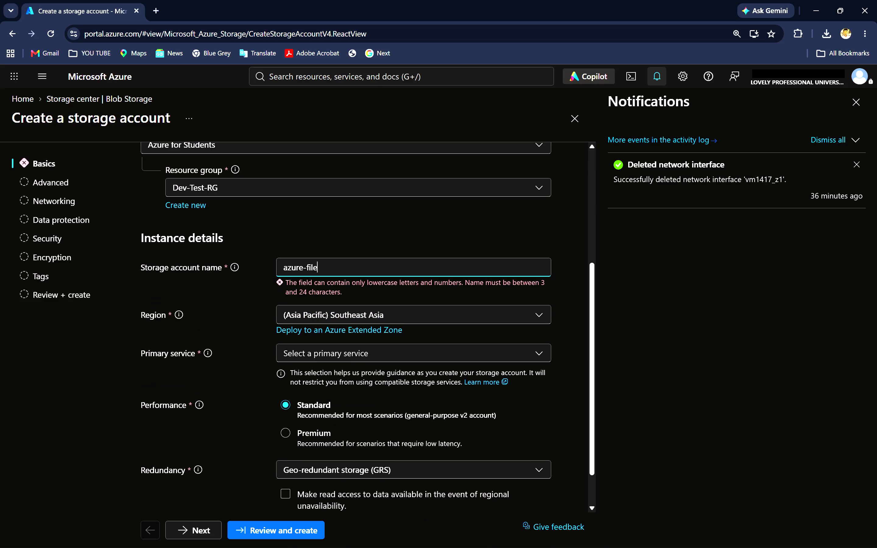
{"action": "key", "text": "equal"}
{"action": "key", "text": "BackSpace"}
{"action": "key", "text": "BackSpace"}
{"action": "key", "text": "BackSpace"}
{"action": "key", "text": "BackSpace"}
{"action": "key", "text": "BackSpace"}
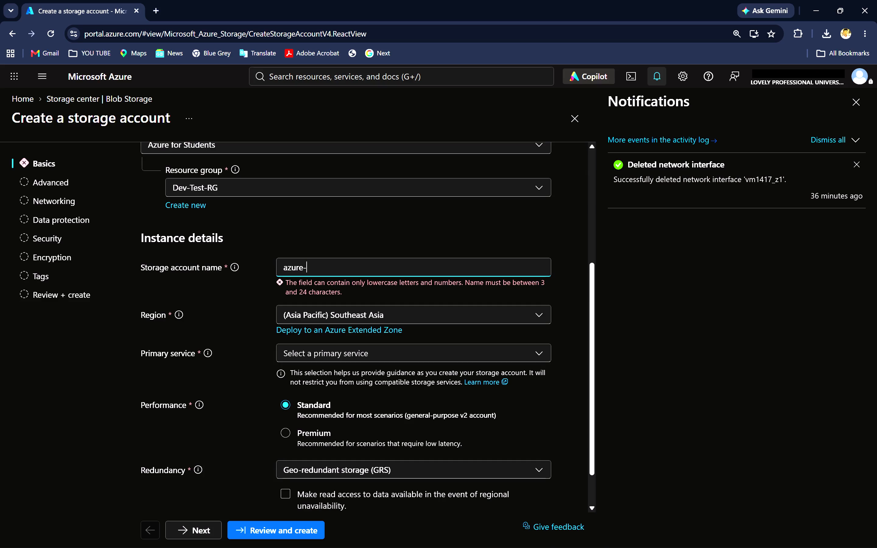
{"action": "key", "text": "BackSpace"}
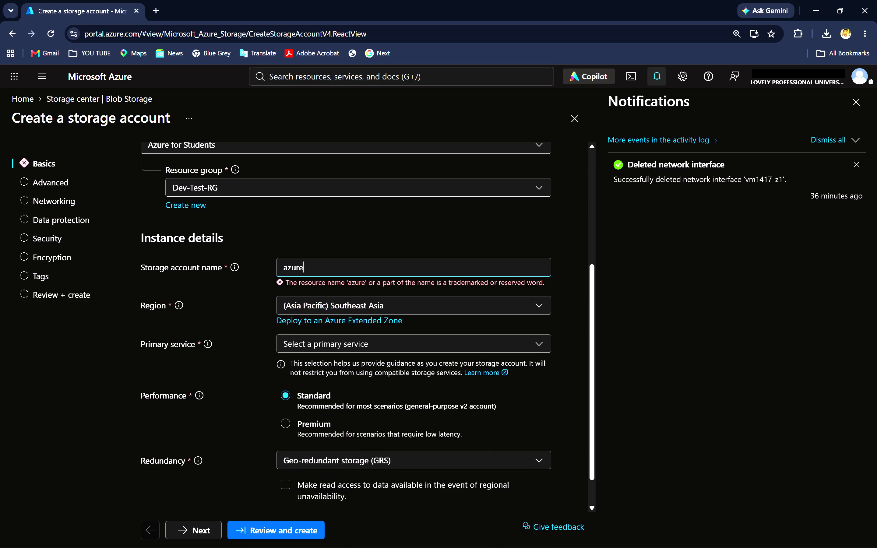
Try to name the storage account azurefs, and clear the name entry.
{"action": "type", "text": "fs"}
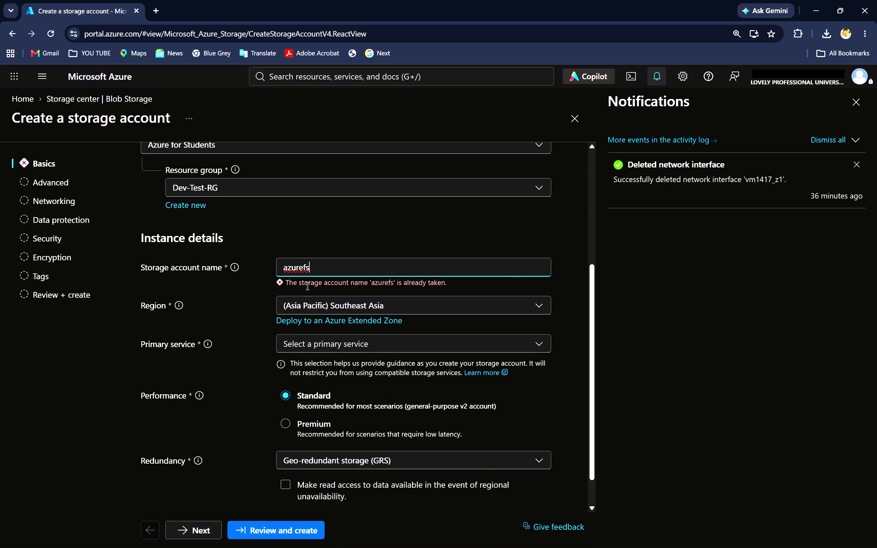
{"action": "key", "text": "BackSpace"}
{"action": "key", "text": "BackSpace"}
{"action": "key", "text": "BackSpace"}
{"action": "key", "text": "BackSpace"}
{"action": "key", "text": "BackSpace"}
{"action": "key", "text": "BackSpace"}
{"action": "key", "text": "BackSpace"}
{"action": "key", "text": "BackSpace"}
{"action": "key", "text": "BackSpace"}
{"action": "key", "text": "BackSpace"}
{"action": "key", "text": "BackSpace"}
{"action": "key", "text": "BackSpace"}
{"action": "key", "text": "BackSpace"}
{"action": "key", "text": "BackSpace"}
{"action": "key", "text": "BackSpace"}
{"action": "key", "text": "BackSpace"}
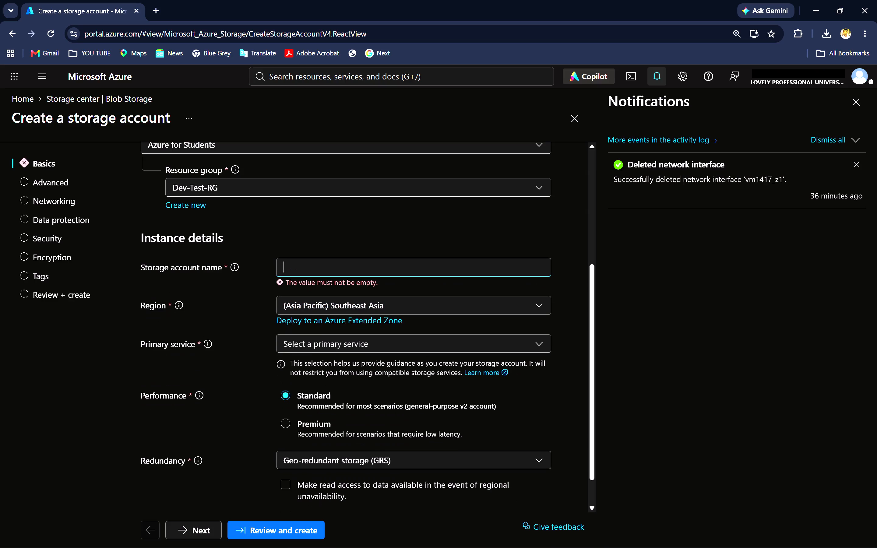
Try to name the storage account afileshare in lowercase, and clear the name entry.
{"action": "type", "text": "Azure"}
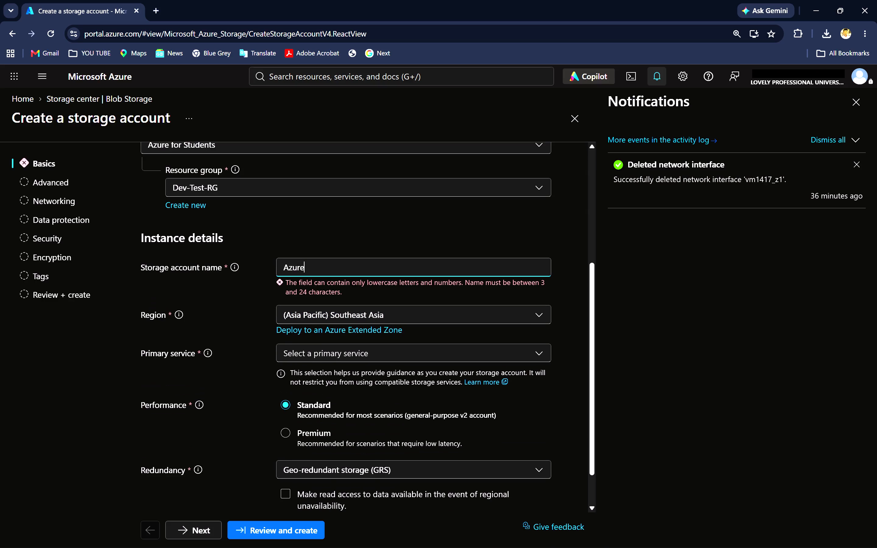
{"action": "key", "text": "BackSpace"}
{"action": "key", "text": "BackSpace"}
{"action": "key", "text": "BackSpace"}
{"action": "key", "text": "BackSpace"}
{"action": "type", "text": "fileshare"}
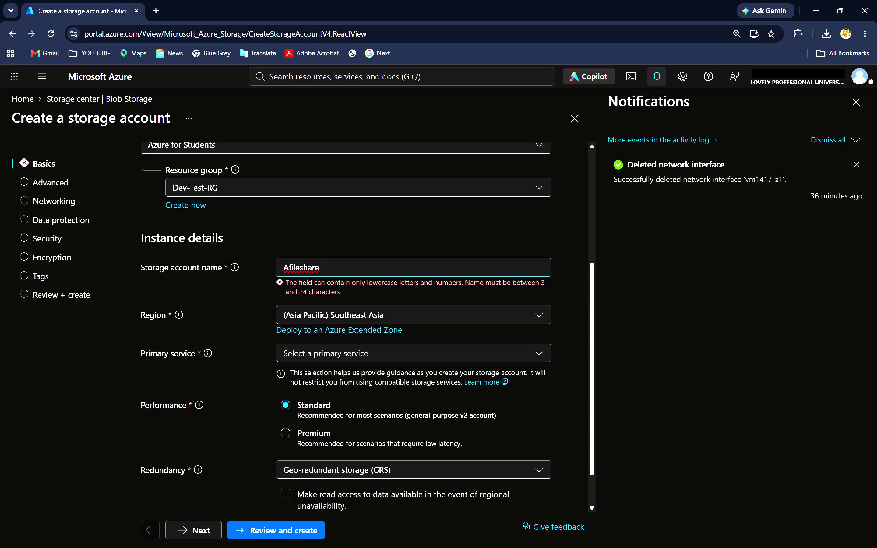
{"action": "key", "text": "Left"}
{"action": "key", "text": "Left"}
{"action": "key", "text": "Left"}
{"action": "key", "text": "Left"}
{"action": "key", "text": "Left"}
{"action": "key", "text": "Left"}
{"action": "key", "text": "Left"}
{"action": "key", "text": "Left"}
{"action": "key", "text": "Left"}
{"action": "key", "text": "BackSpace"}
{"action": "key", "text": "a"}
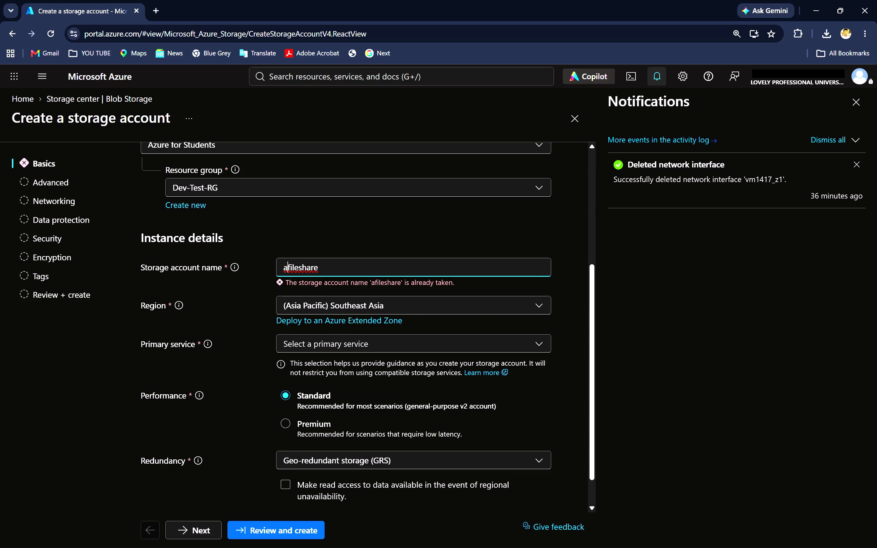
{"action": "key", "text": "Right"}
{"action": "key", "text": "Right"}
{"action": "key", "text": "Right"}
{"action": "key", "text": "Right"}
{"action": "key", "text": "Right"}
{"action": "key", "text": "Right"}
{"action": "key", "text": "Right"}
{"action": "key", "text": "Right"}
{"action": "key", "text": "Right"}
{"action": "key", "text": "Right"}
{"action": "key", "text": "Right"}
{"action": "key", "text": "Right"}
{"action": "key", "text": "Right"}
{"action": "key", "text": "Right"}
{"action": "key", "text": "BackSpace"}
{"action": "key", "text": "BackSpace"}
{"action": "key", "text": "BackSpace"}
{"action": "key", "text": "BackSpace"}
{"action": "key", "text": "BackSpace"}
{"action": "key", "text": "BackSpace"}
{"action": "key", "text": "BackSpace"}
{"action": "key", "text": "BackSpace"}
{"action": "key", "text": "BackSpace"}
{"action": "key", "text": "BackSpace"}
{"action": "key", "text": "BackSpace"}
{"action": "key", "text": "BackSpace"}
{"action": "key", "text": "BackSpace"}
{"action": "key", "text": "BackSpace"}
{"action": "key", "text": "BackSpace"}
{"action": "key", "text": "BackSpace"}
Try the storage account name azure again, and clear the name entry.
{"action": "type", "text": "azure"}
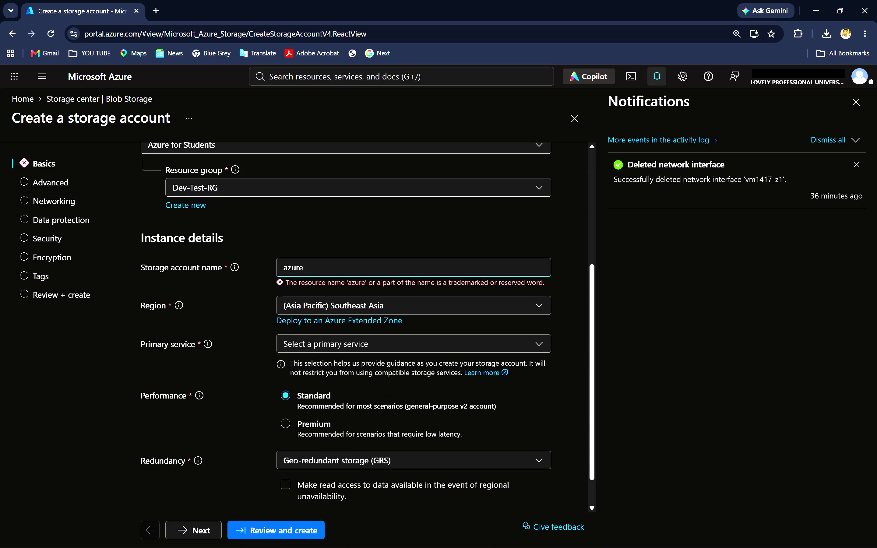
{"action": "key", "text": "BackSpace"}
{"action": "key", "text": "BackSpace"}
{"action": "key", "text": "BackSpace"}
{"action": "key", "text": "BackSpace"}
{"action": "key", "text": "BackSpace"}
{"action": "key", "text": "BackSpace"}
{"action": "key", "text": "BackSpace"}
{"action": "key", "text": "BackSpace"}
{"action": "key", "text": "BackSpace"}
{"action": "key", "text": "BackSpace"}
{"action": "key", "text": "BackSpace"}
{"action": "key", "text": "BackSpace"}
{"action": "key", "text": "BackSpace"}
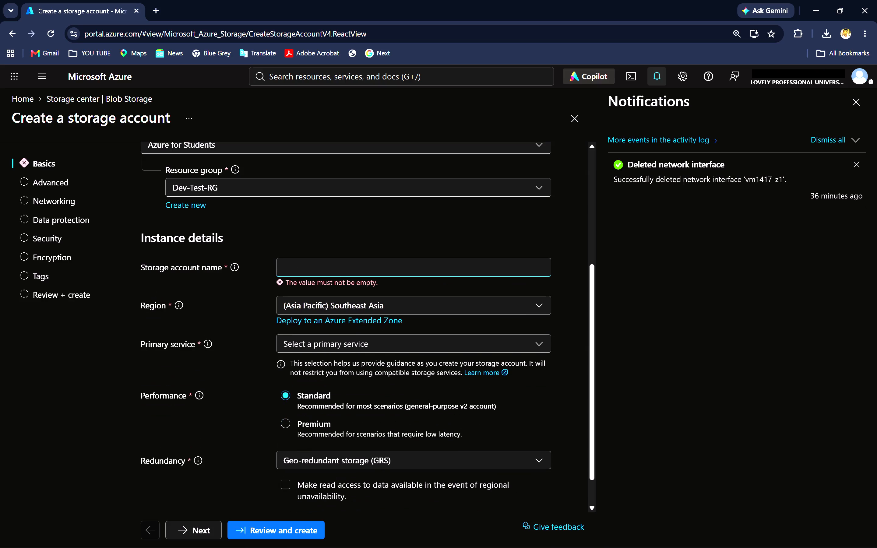
Name the storage account nazurefileshare, without spaces, slashes or hyphens.
{"action": "key", "text": "n"}
{"action": "type", "text": "azurefileshare"}
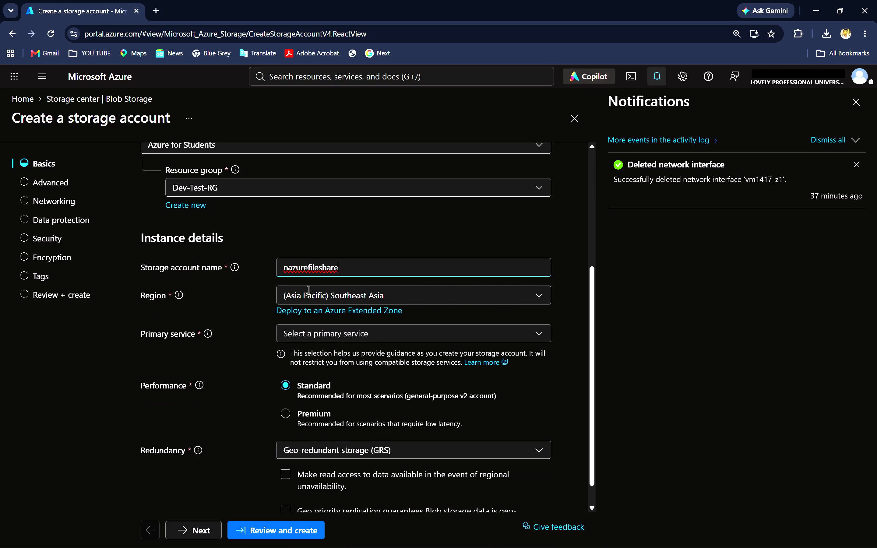
{"action": "left_click", "coordinate": [287, 262]}
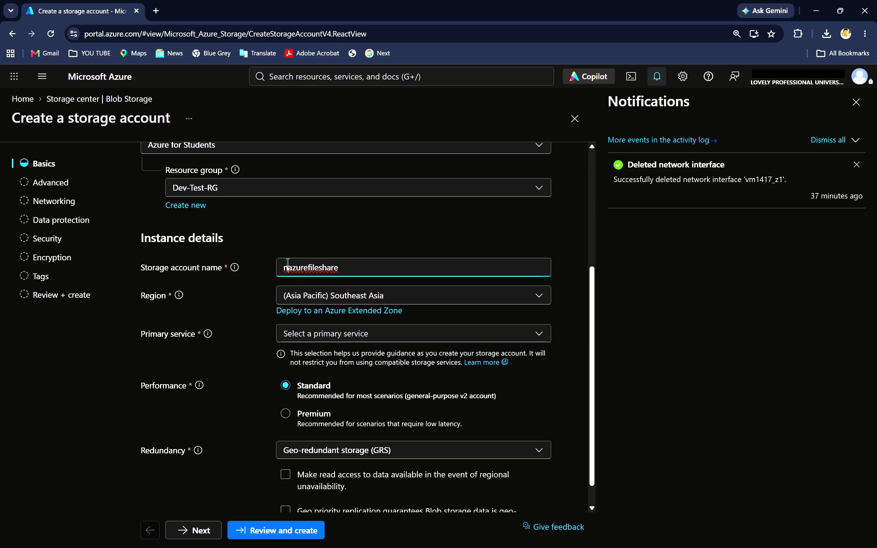
{"action": "key", "text": "space"}
{"action": "key", "text": "BackSpace"}
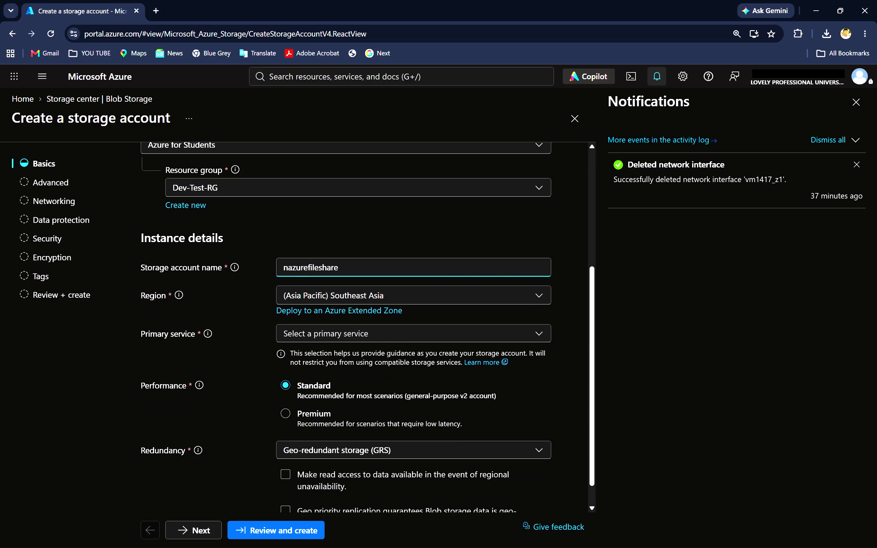
{"action": "key", "text": "slash"}
{"action": "key", "text": "BackSpace"}
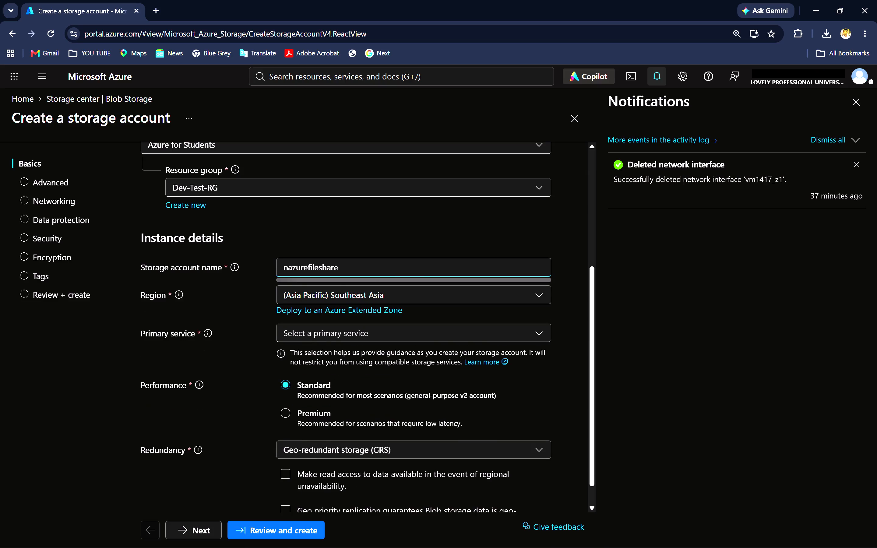
{"action": "key", "text": "minus"}
{"action": "key", "text": "BackSpace"}
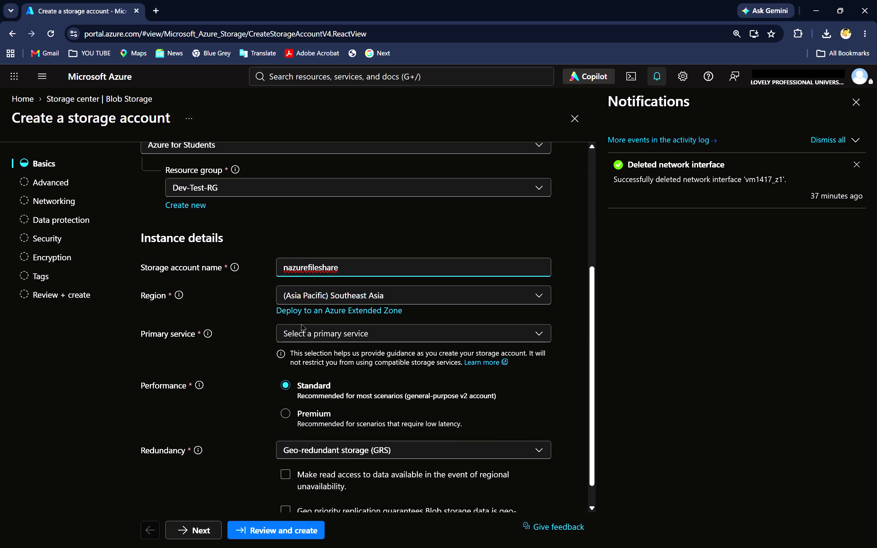
Set the primary service to Azure Blob Storage or Azure Data Lake Storage and dismiss the workload tip.
{"action": "left_click", "coordinate": [309, 337]}
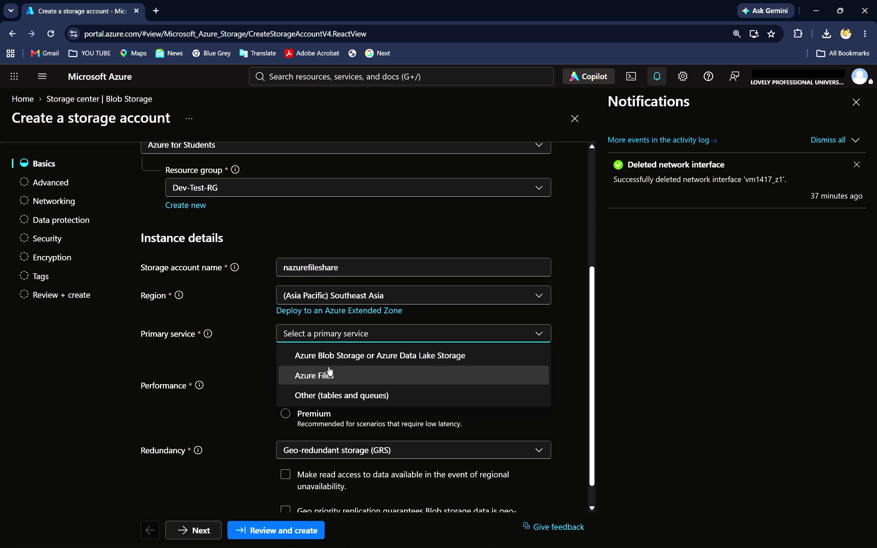
{"action": "left_click", "coordinate": [345, 360]}
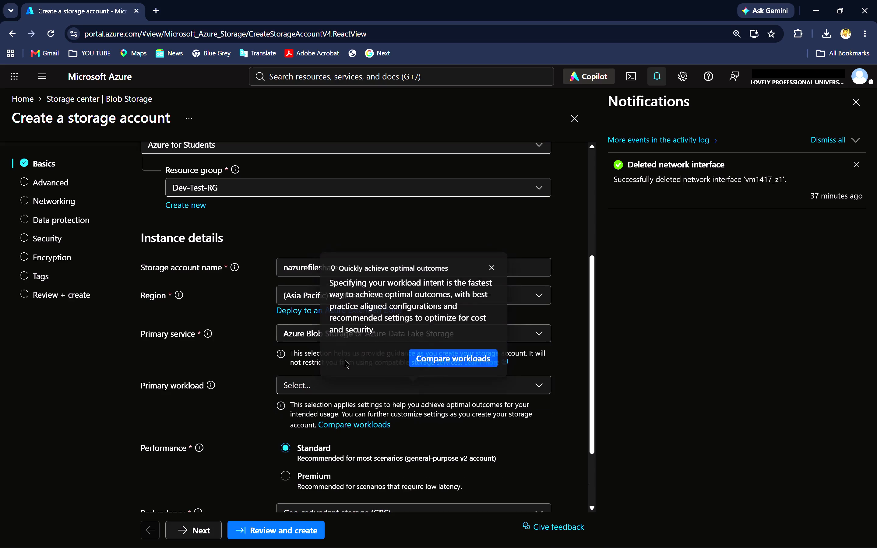
{"action": "left_click", "coordinate": [491, 268]}
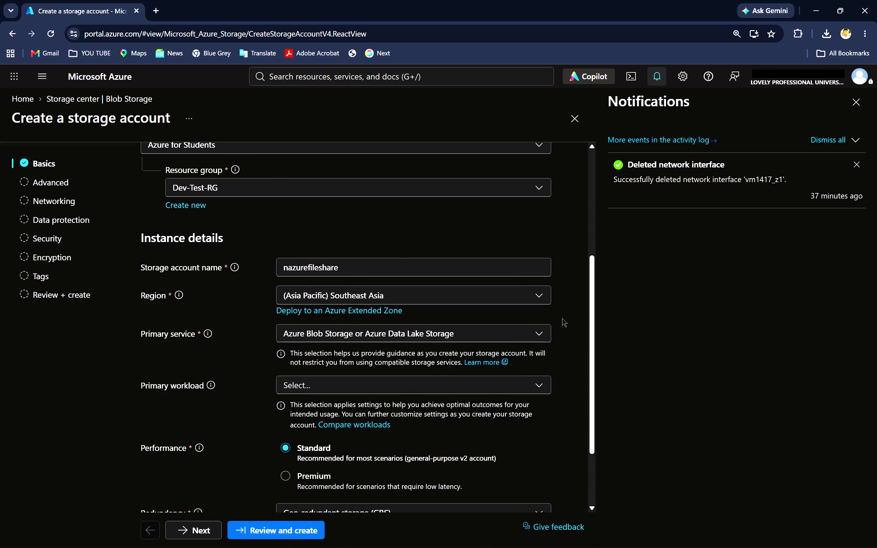
Examine the primary workload, performance and redundancy settings in the storage account's instance details.
{"action": "scroll", "coordinate": [564, 322], "scroll_direction": "down", "scroll_amount": 3}
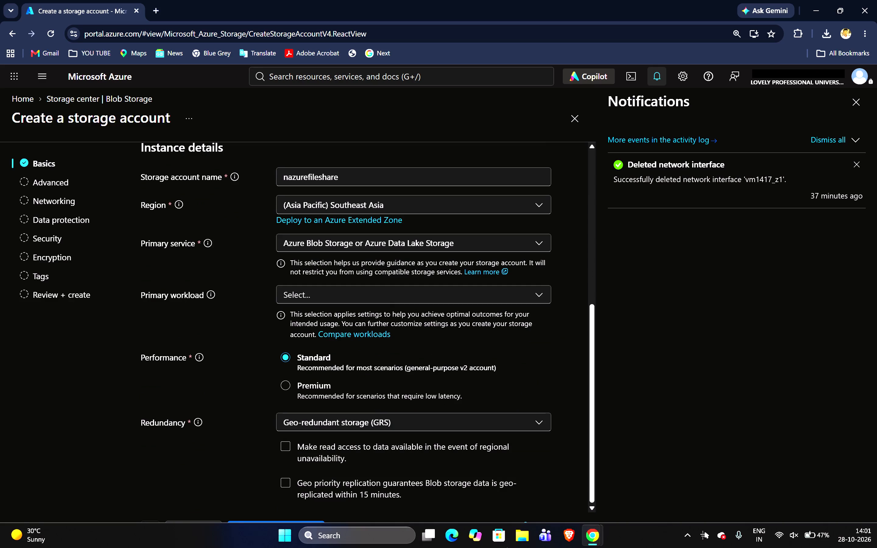
{"action": "scroll", "coordinate": [463, 386], "scroll_direction": "down", "scroll_amount": 2}
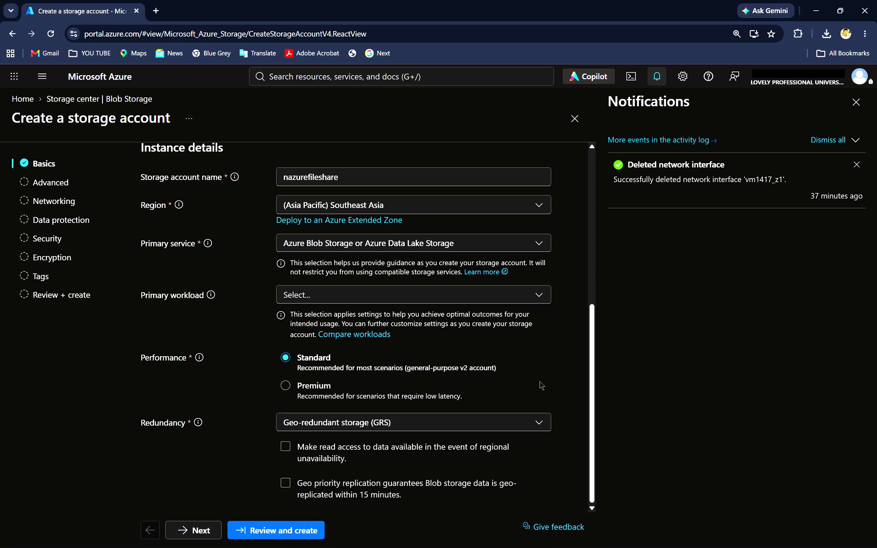
{"action": "scroll", "coordinate": [543, 380], "scroll_direction": "down", "scroll_amount": 3}
{"action": "scroll", "coordinate": [522, 360], "scroll_direction": "down", "scroll_amount": 2}
{"action": "scroll", "coordinate": [522, 360], "scroll_direction": "up", "scroll_amount": 4}
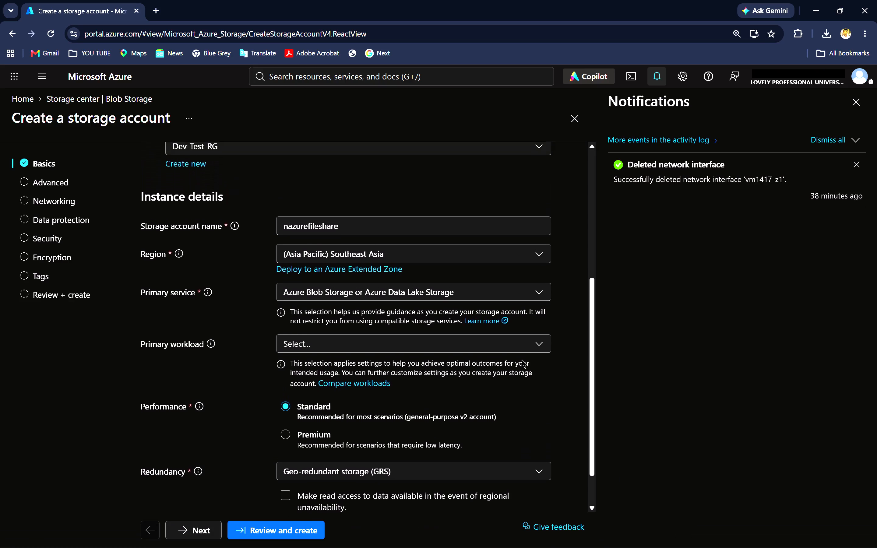
Review the storage account's basic settings, from the subscription and resource group through to the redundancy options.
{"action": "scroll", "coordinate": [522, 360], "scroll_direction": "up", "scroll_amount": 5}
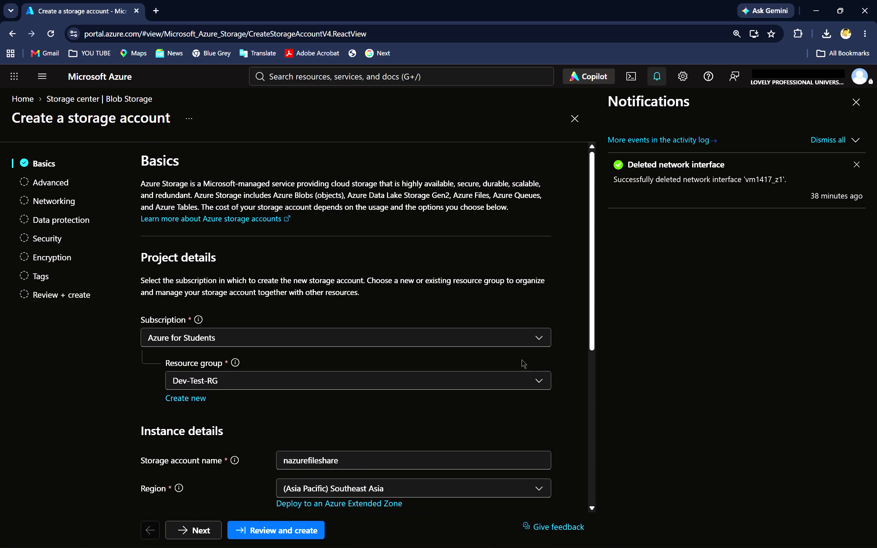
{"action": "scroll", "coordinate": [522, 360], "scroll_direction": "up", "scroll_amount": 1}
{"action": "scroll", "coordinate": [555, 327], "scroll_direction": "down", "scroll_amount": 2}
{"action": "scroll", "coordinate": [555, 327], "scroll_direction": "up", "scroll_amount": 7}
{"action": "scroll", "coordinate": [592, 335], "scroll_direction": "down", "scroll_amount": 2}
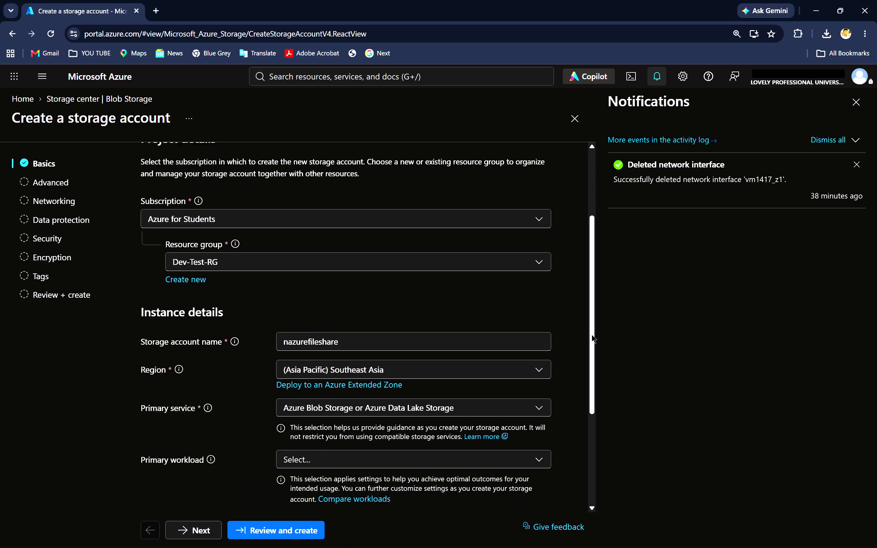
{"action": "scroll", "coordinate": [592, 335], "scroll_direction": "down", "scroll_amount": 2}
{"action": "scroll", "coordinate": [551, 341], "scroll_direction": "down", "scroll_amount": 2}
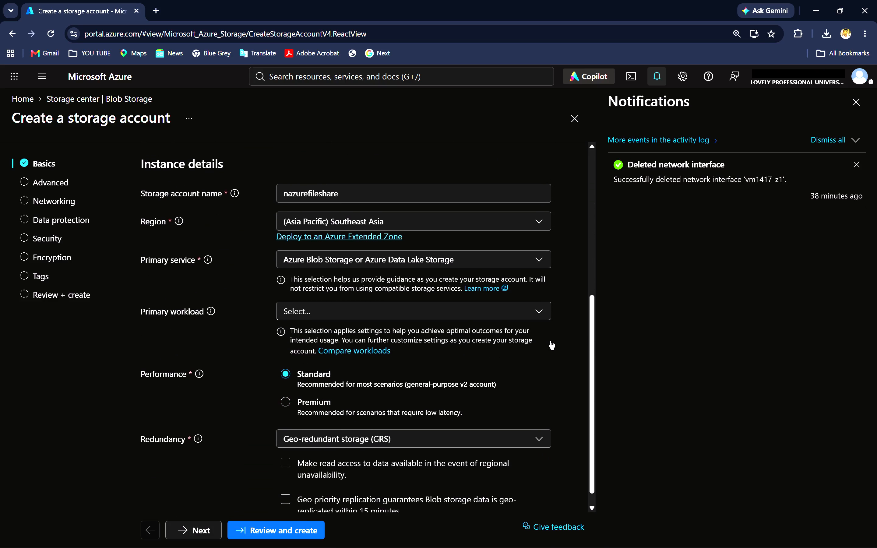
{"action": "scroll", "coordinate": [551, 341], "scroll_direction": "down", "scroll_amount": 1}
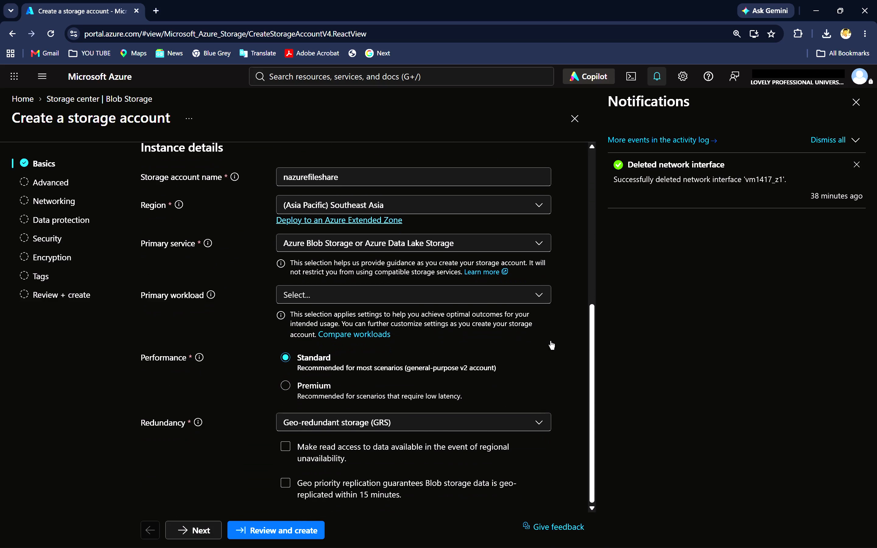
Recheck the project and instance details, including region, primary service, performance, redundancy and geo-replication options.
{"action": "scroll", "coordinate": [551, 341], "scroll_direction": "up", "scroll_amount": 2}
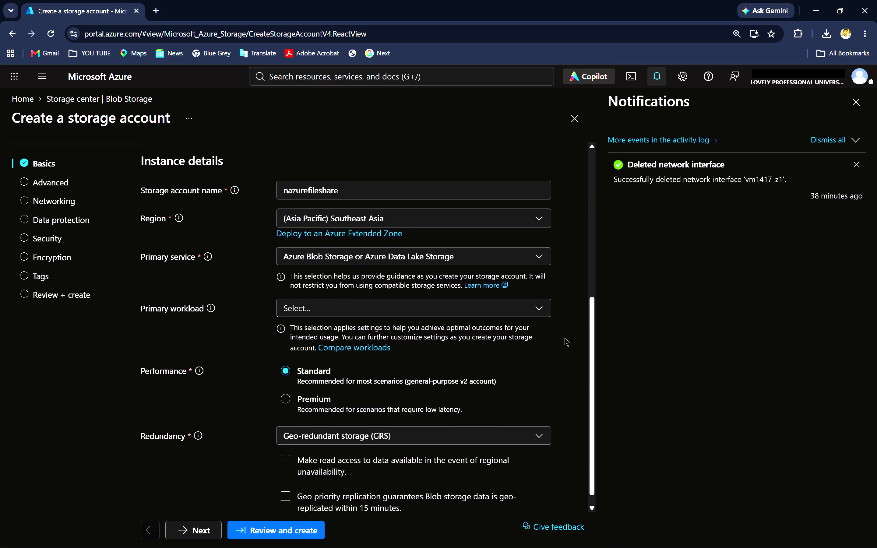
{"action": "scroll", "coordinate": [565, 338], "scroll_direction": "up", "scroll_amount": 2}
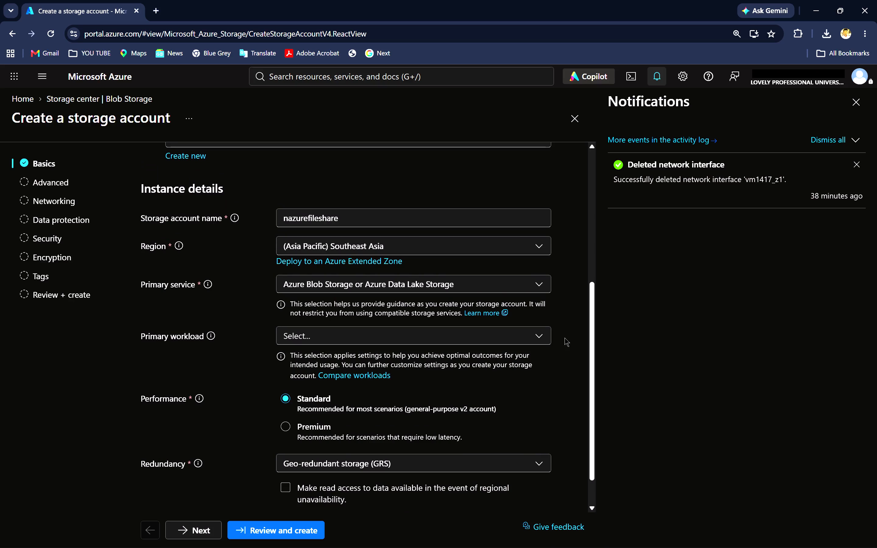
{"action": "scroll", "coordinate": [565, 338], "scroll_direction": "down", "scroll_amount": 4}
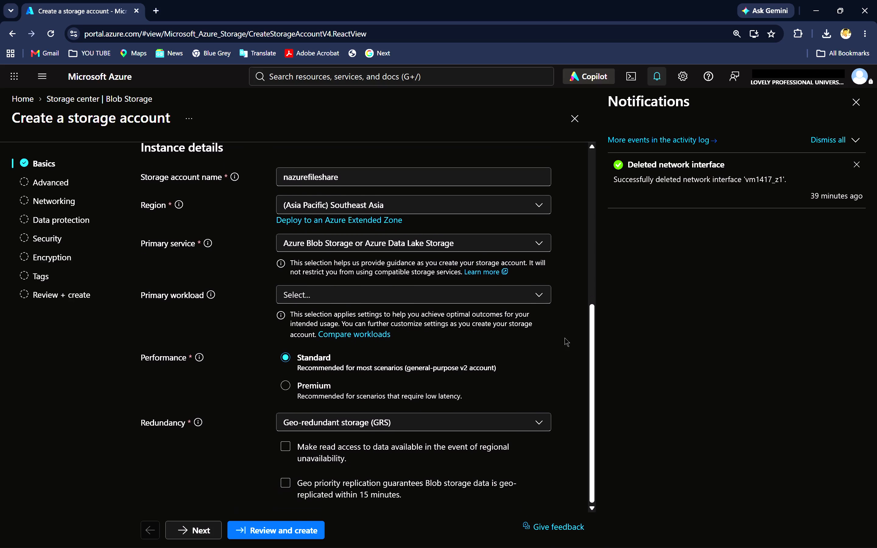
{"action": "scroll", "coordinate": [565, 338], "scroll_direction": "down", "scroll_amount": 2}
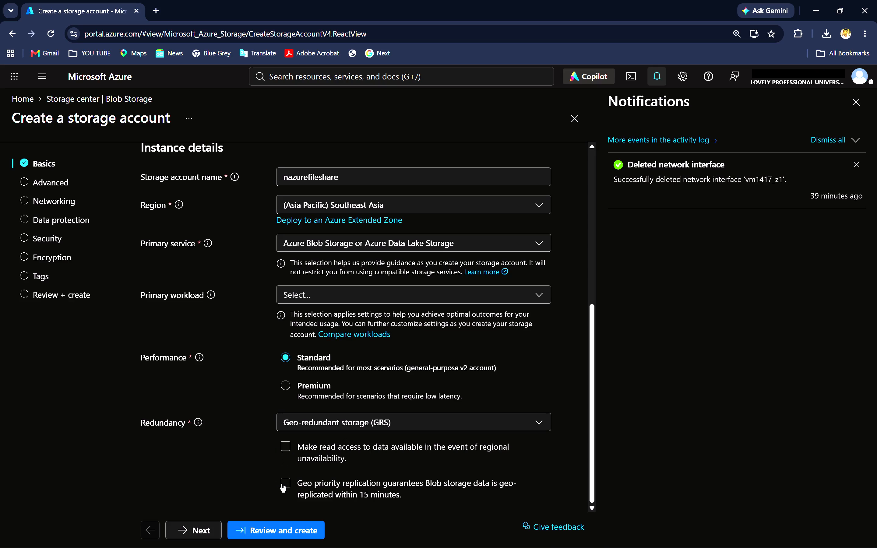
{"action": "scroll", "coordinate": [234, 469], "scroll_direction": "up", "scroll_amount": 8}
{"action": "scroll", "coordinate": [234, 469], "scroll_direction": "down", "scroll_amount": 7}
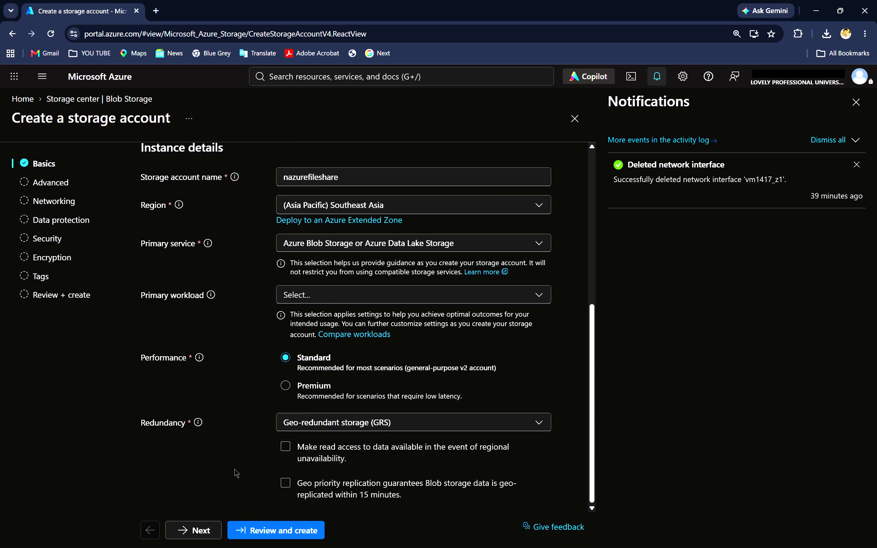
{"action": "scroll", "coordinate": [234, 469], "scroll_direction": "up", "scroll_amount": 3}
{"action": "scroll", "coordinate": [234, 469], "scroll_direction": "down", "scroll_amount": 2}
{"action": "scroll", "coordinate": [234, 469], "scroll_direction": "up", "scroll_amount": 1}
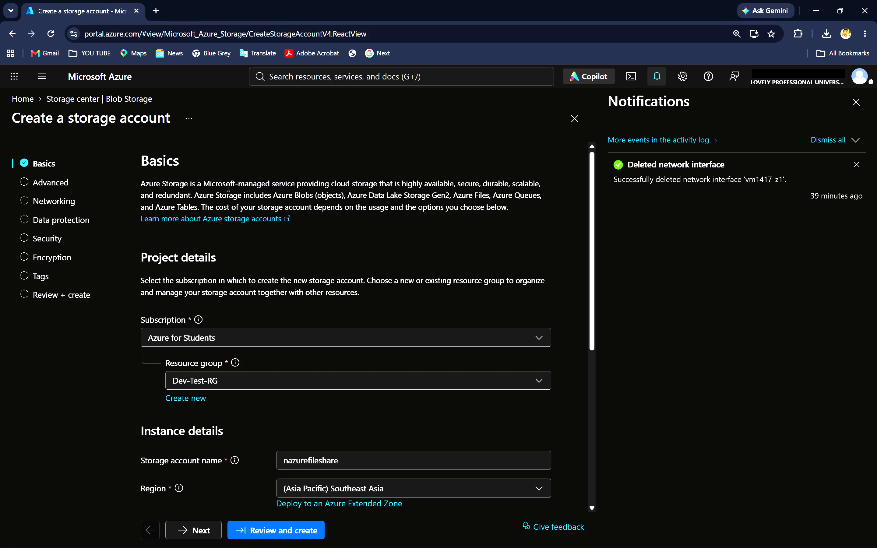
{"action": "scroll", "coordinate": [448, 298], "scroll_direction": "down", "scroll_amount": 4}
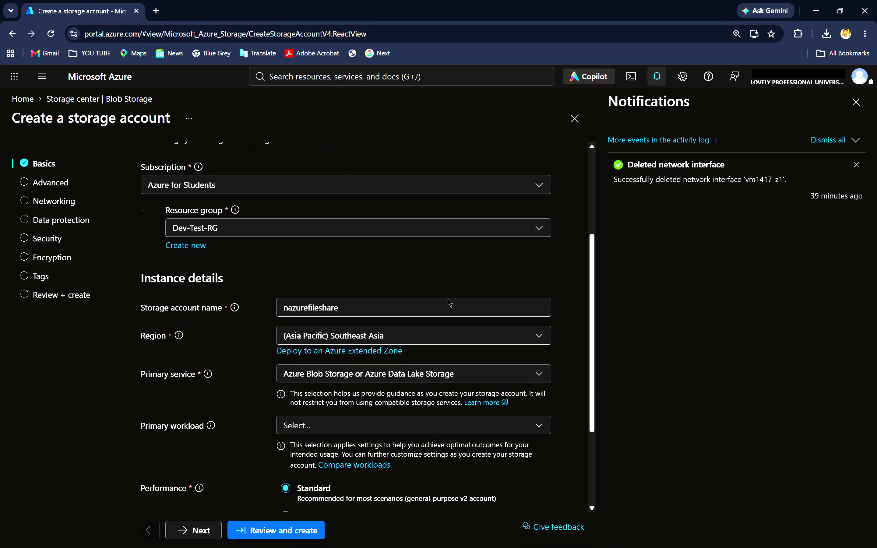
{"action": "scroll", "coordinate": [448, 298], "scroll_direction": "down", "scroll_amount": 6}
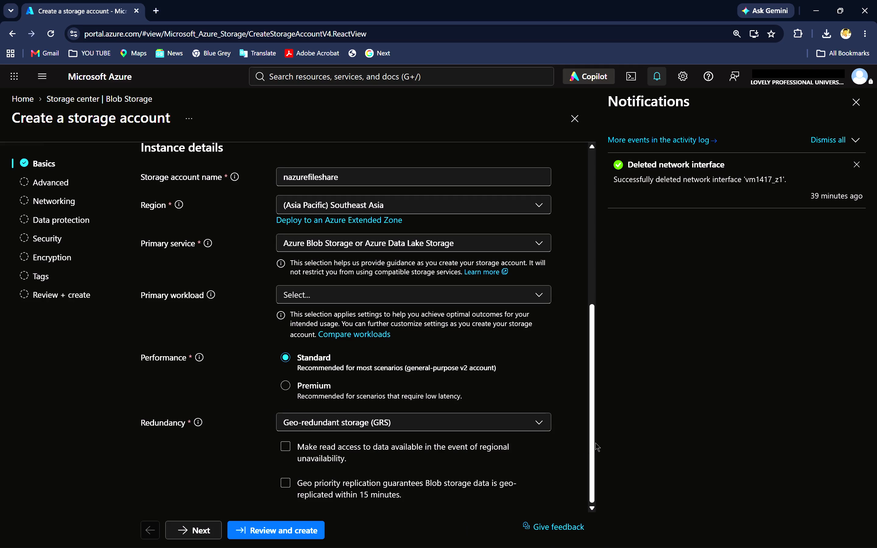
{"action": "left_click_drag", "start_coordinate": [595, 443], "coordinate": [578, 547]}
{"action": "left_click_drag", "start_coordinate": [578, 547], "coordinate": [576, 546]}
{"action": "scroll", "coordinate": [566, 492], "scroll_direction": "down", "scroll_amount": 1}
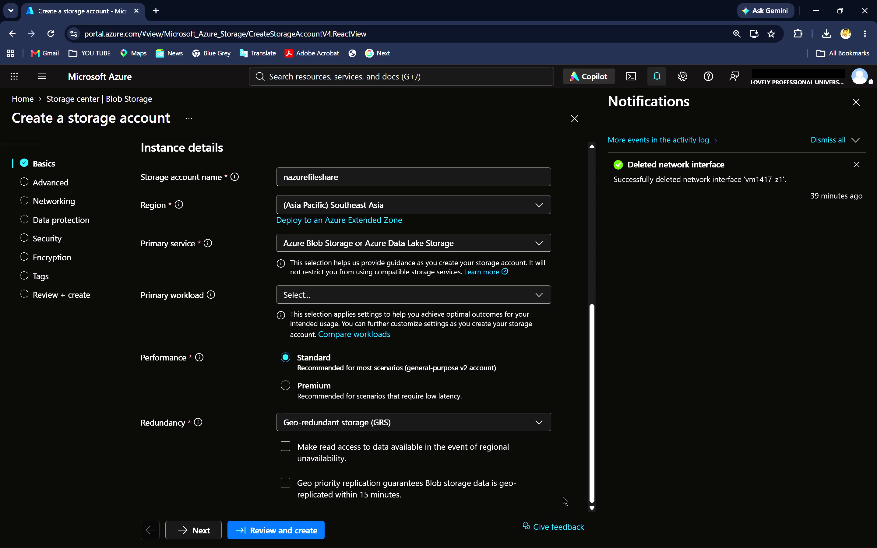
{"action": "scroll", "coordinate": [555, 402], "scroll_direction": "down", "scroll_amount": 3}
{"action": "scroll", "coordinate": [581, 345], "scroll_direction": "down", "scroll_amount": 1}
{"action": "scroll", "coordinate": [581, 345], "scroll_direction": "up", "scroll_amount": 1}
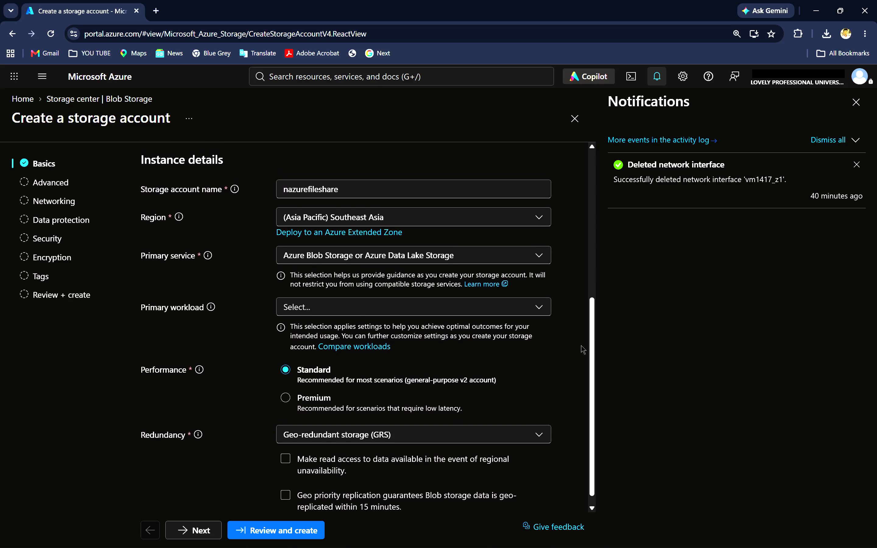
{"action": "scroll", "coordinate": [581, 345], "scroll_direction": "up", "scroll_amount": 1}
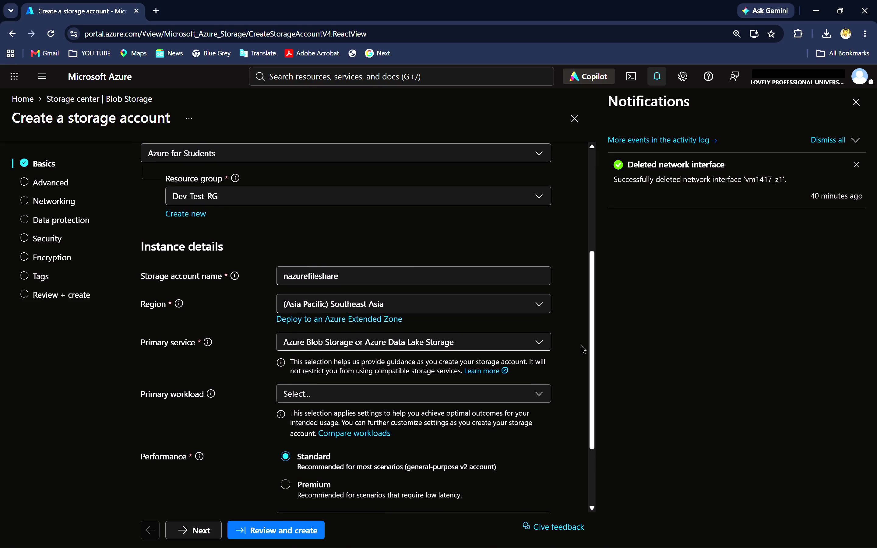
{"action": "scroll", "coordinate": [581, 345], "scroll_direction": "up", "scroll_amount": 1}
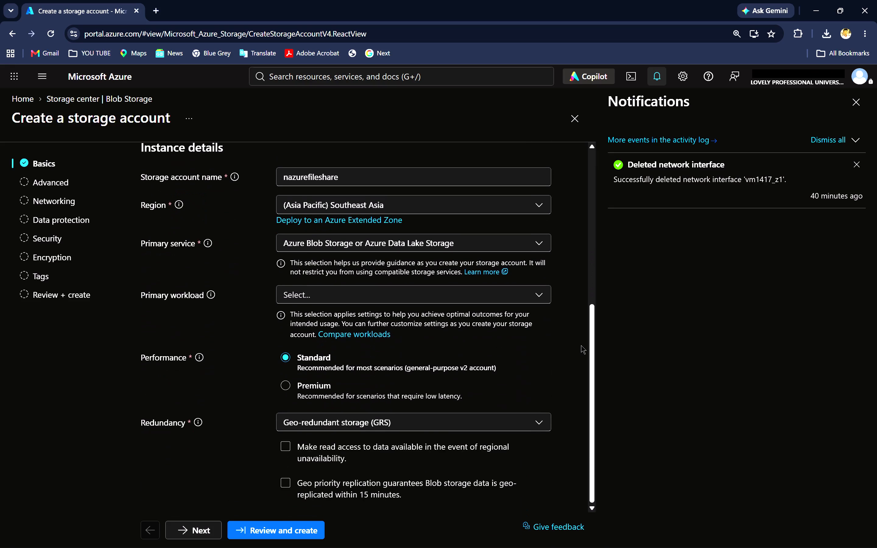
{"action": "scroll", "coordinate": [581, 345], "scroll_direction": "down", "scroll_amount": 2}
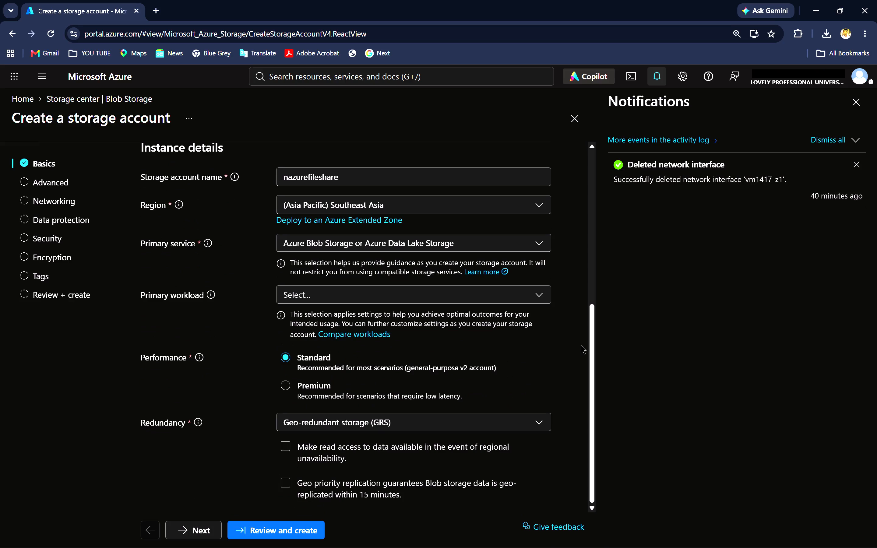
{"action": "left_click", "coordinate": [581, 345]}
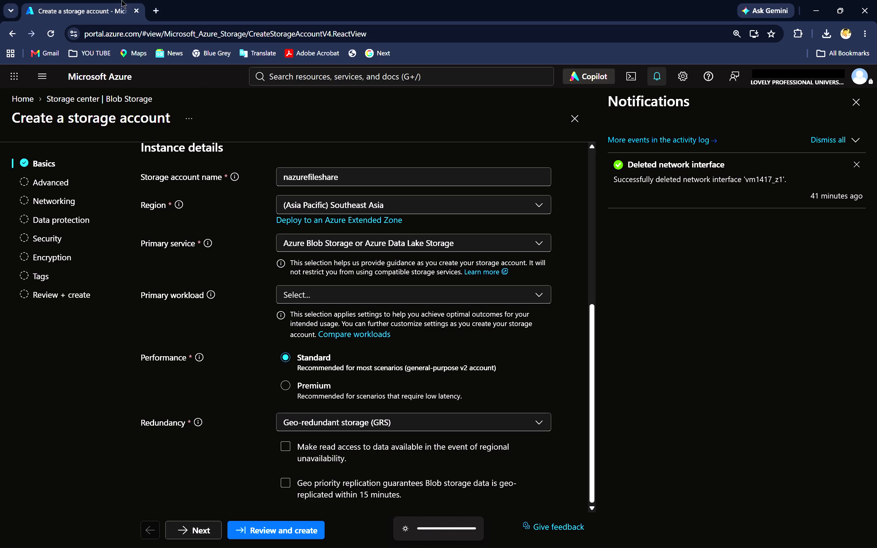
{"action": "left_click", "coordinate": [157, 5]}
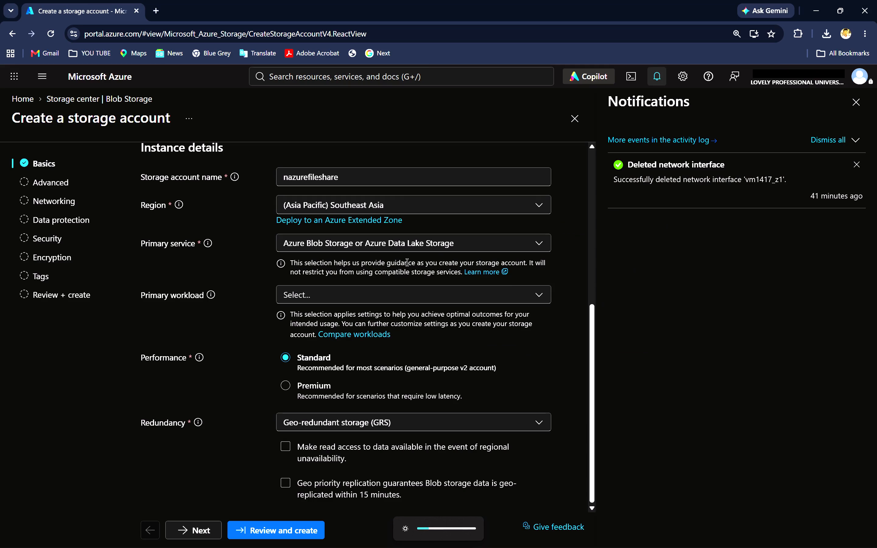
Examine the primary workload choices for the storage account, including Backup and archive and General purpose, without selecting one.
{"action": "left_click", "coordinate": [417, 290]}
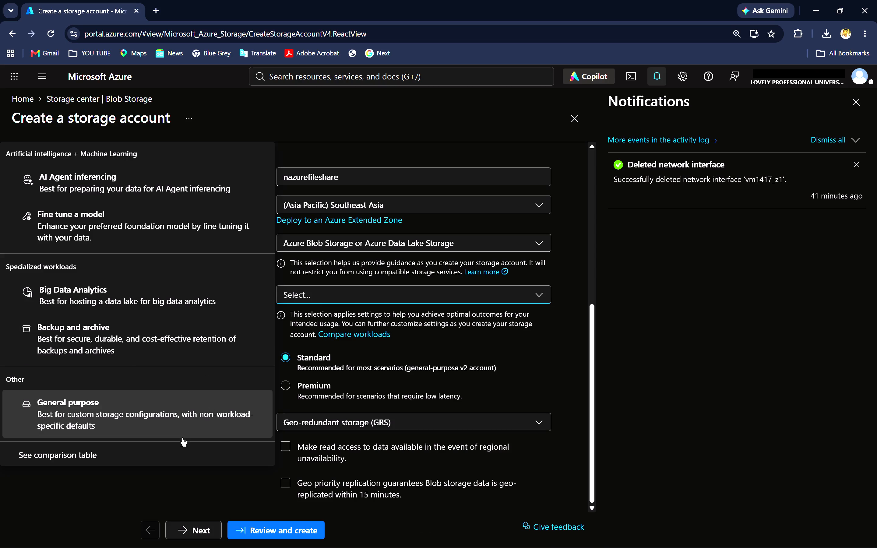
{"action": "left_click_drag", "start_coordinate": [179, 450], "coordinate": [116, 328]}
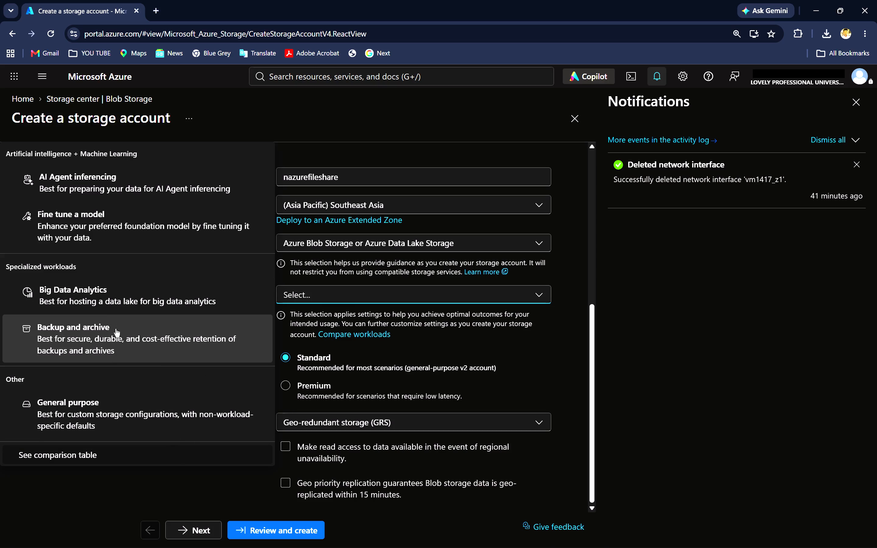
{"action": "left_click_drag", "start_coordinate": [116, 328], "coordinate": [119, 337]}
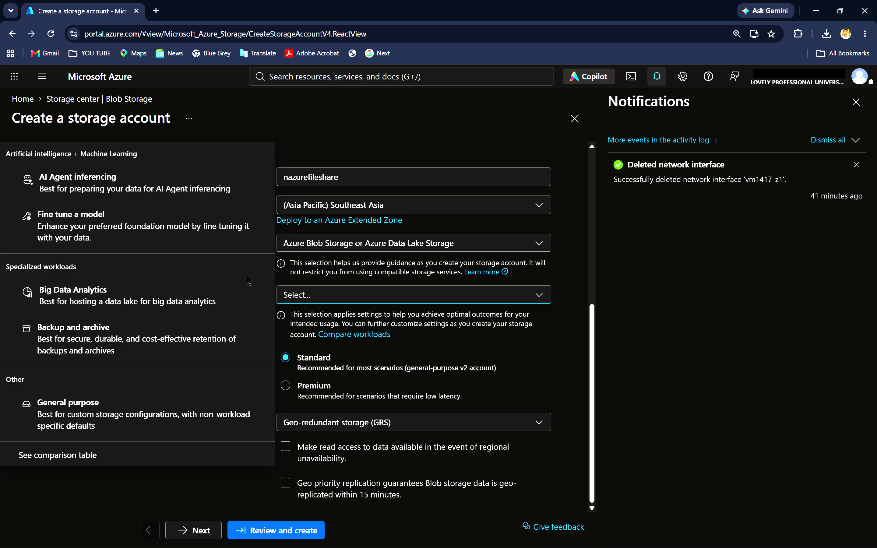
{"action": "scroll", "coordinate": [200, 353], "scroll_direction": "down", "scroll_amount": 6}
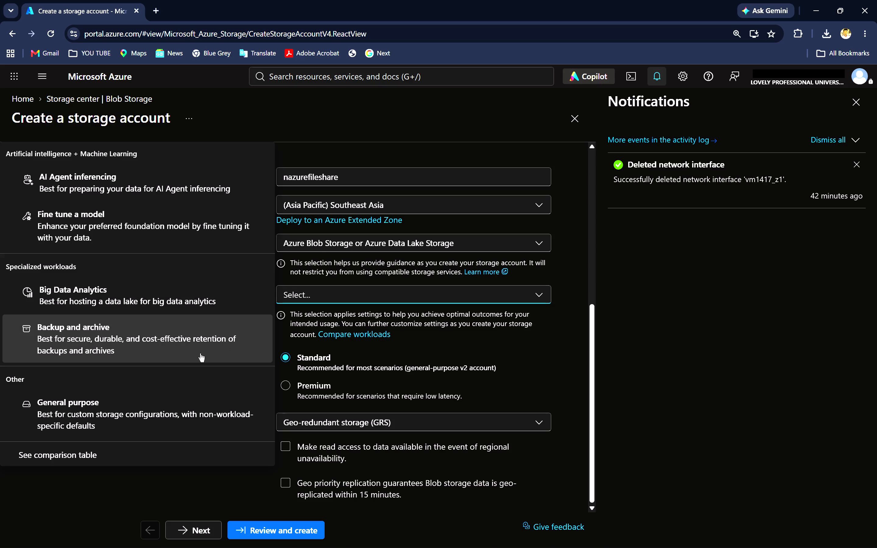
{"action": "scroll", "coordinate": [200, 353], "scroll_direction": "up", "scroll_amount": 7}
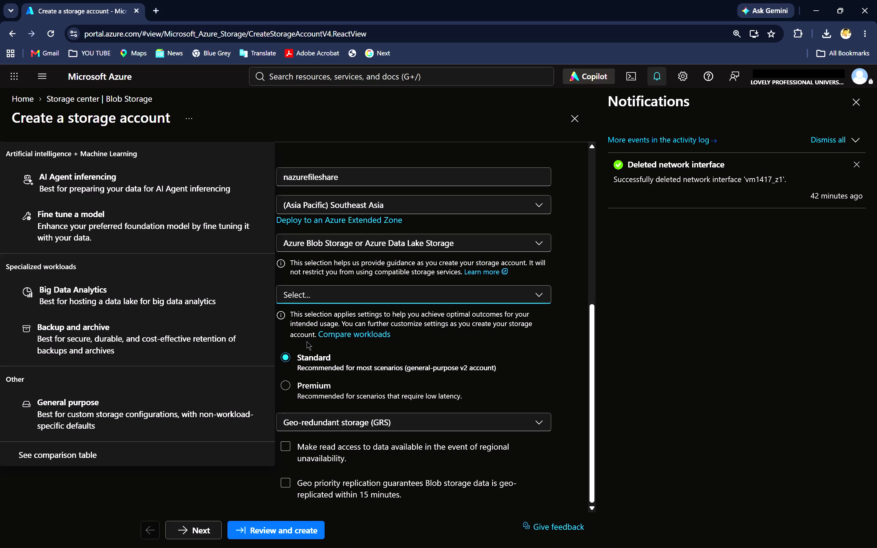
{"action": "left_click", "coordinate": [421, 340]}
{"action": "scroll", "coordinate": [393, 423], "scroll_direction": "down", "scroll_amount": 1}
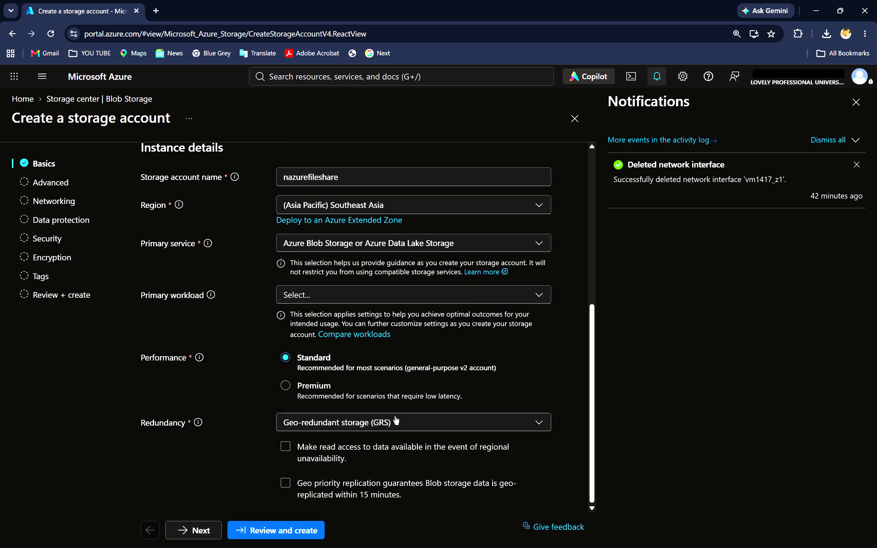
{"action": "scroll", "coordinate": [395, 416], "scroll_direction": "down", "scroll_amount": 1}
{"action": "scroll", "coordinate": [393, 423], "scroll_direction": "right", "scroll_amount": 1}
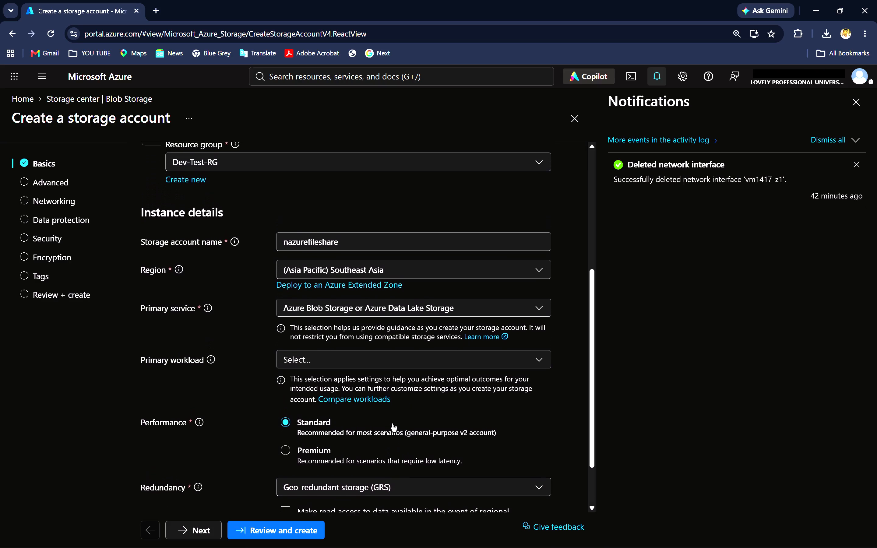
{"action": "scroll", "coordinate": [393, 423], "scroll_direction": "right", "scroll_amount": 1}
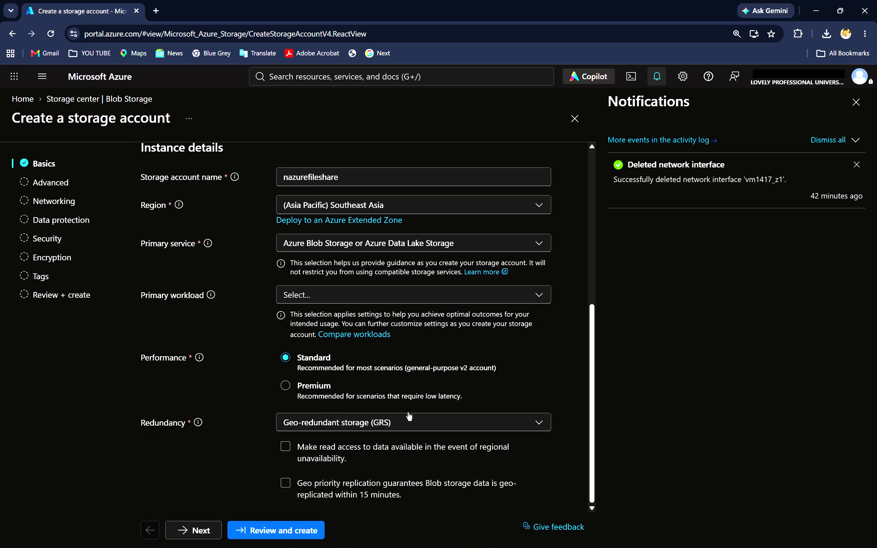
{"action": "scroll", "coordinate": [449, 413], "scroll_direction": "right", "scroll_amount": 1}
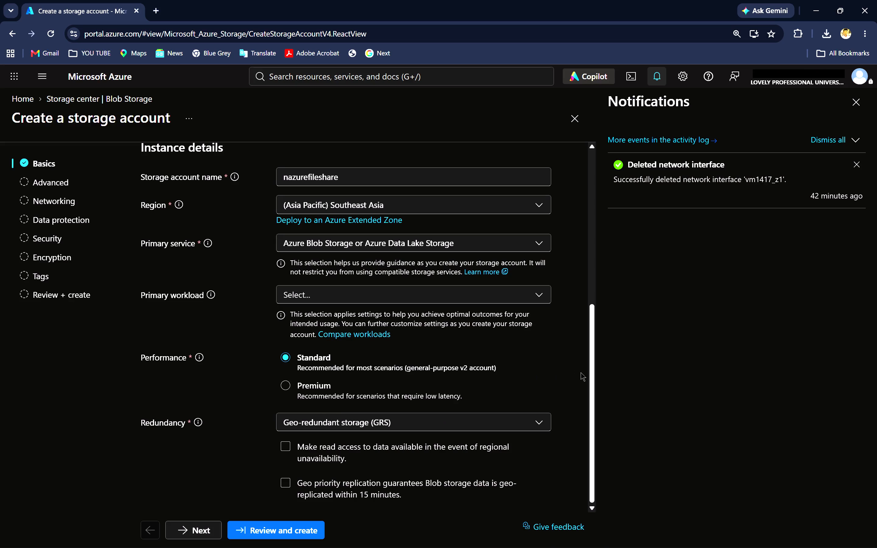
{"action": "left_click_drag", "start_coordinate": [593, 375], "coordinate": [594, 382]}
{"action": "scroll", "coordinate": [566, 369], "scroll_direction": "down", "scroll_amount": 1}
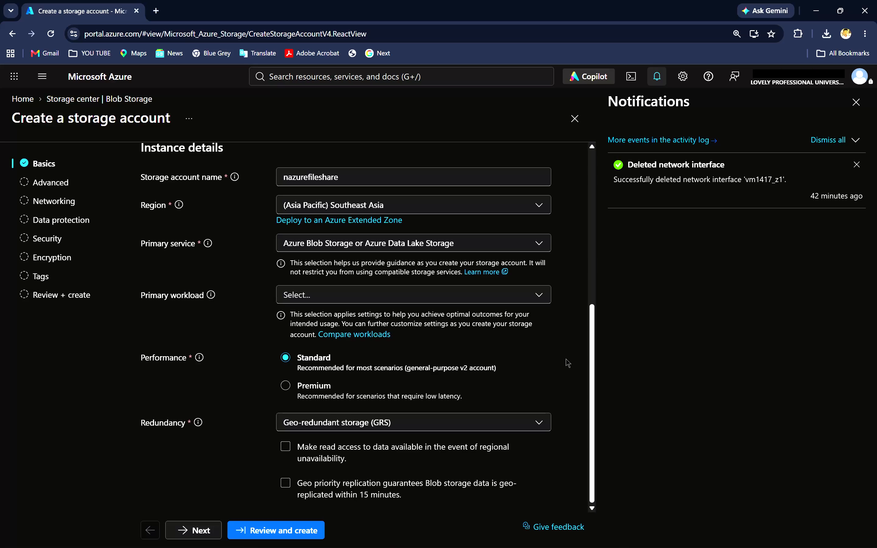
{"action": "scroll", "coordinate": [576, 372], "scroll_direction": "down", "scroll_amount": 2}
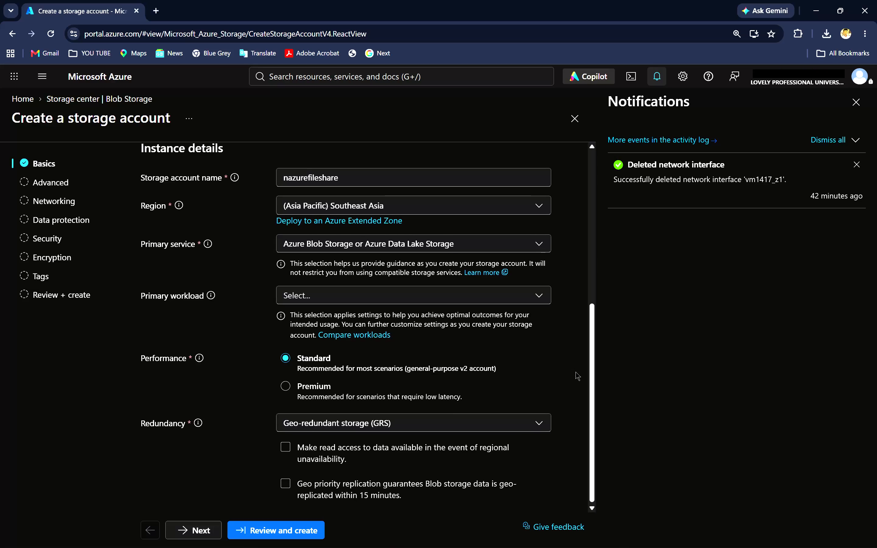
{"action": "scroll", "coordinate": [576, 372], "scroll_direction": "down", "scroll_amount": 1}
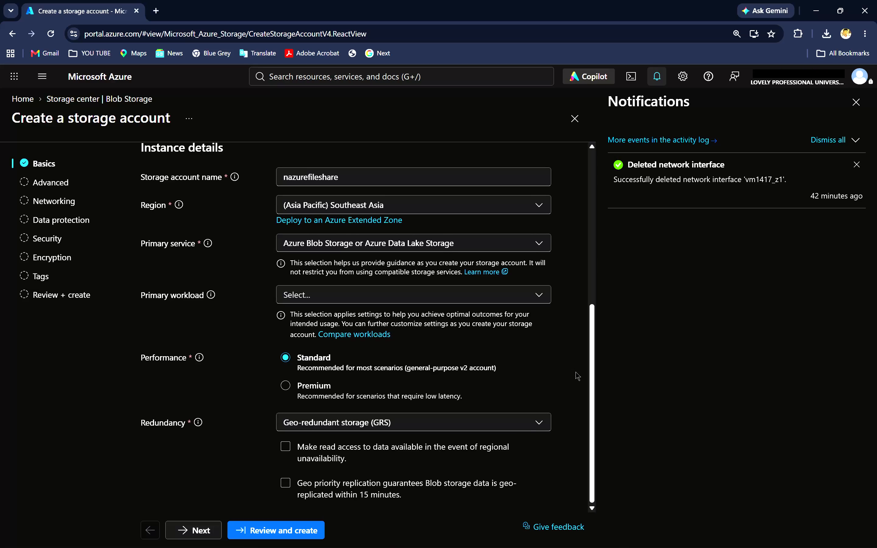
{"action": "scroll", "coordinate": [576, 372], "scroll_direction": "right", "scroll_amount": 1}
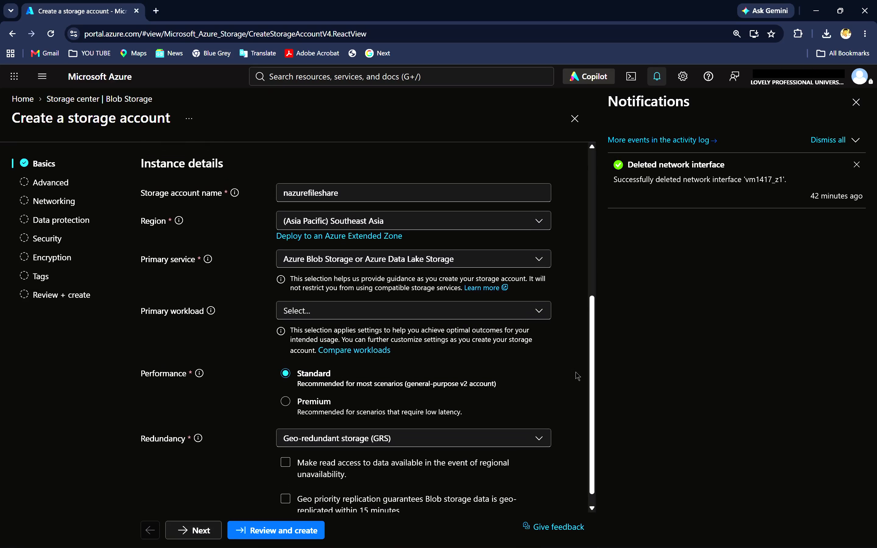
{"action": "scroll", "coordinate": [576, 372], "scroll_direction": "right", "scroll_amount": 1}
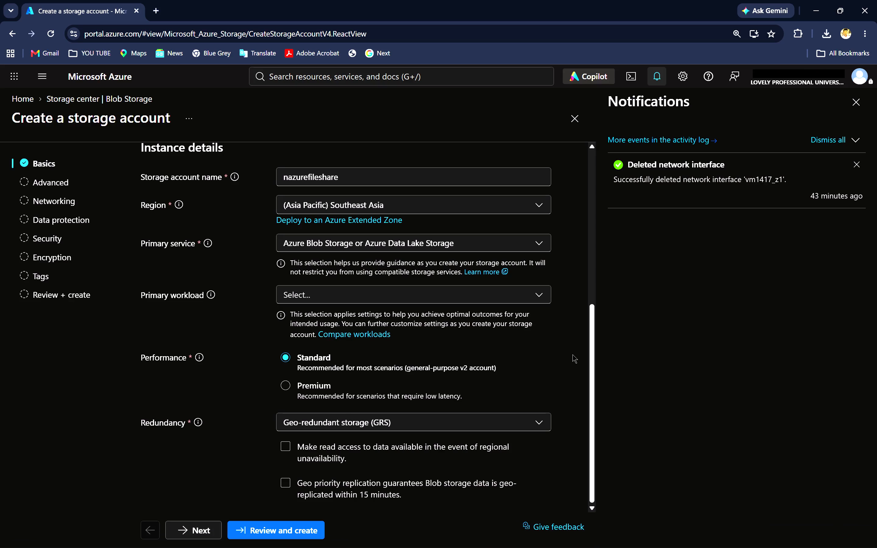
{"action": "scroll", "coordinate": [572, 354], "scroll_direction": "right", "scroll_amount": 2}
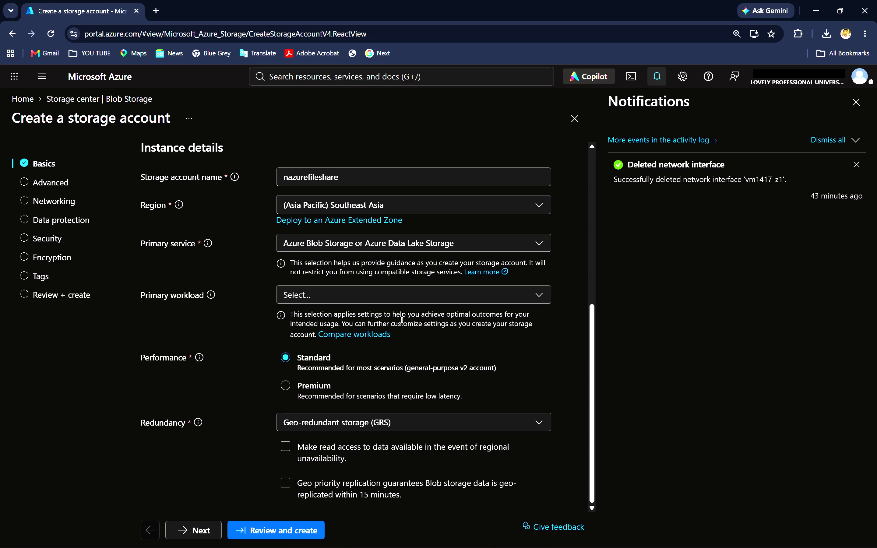
Review the storage account's project and instance details, from the subscription and resource group down to the redundancy options.
{"action": "scroll", "coordinate": [253, 260], "scroll_direction": "up", "scroll_amount": 5}
{"action": "scroll", "coordinate": [253, 260], "scroll_direction": "down", "scroll_amount": 8}
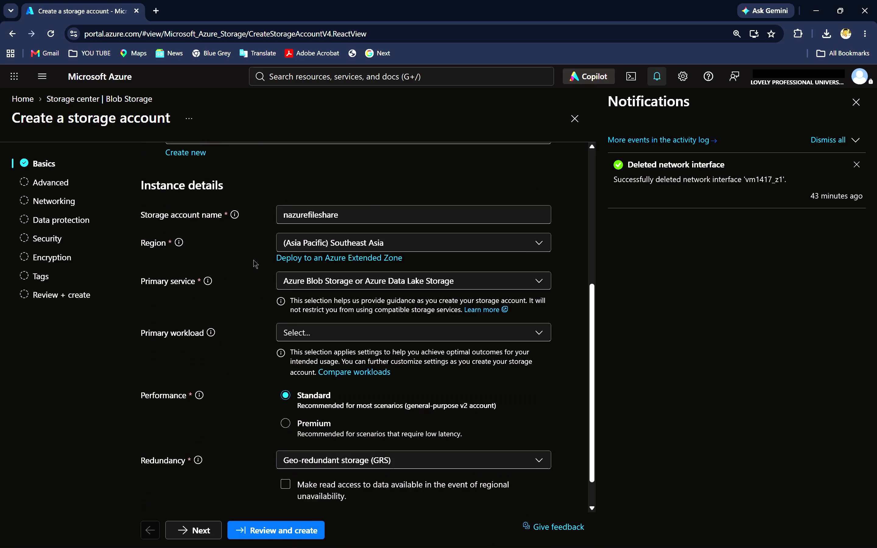
{"action": "scroll", "coordinate": [253, 260], "scroll_direction": "up", "scroll_amount": 3}
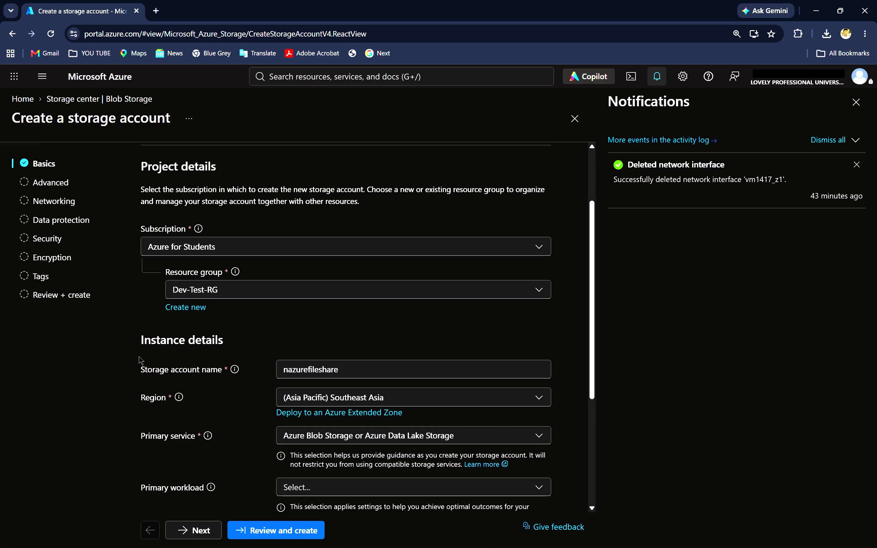
{"action": "scroll", "coordinate": [285, 329], "scroll_direction": "down", "scroll_amount": 1}
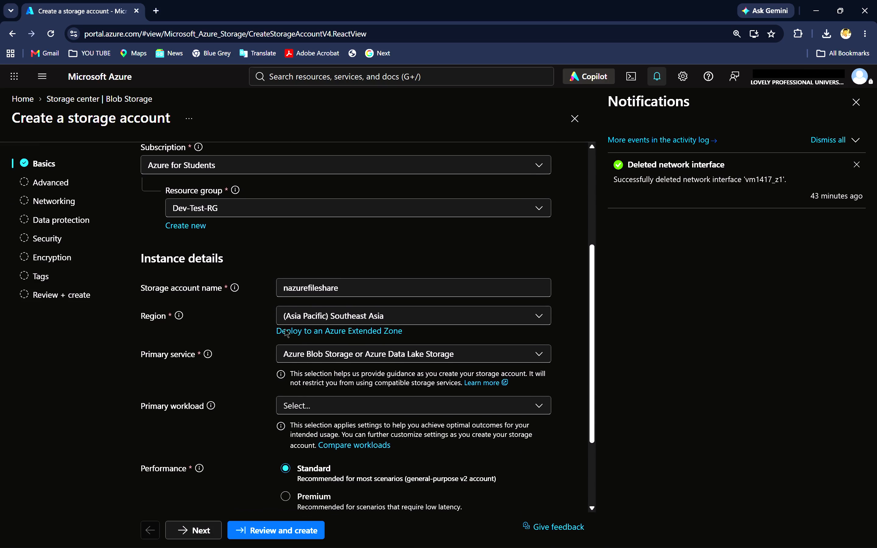
{"action": "scroll", "coordinate": [285, 329], "scroll_direction": "down", "scroll_amount": 1}
{"action": "scroll", "coordinate": [252, 345], "scroll_direction": "down", "scroll_amount": 1}
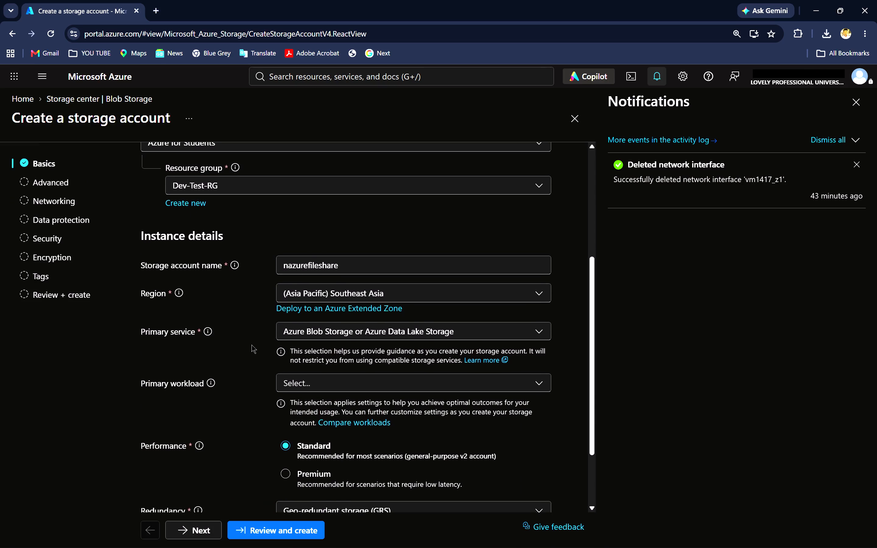
{"action": "scroll", "coordinate": [252, 345], "scroll_direction": "down", "scroll_amount": 6}
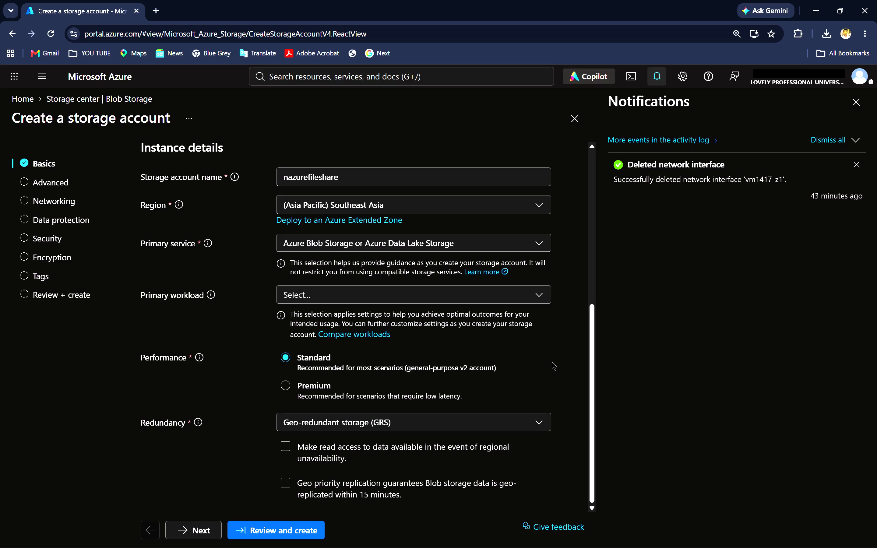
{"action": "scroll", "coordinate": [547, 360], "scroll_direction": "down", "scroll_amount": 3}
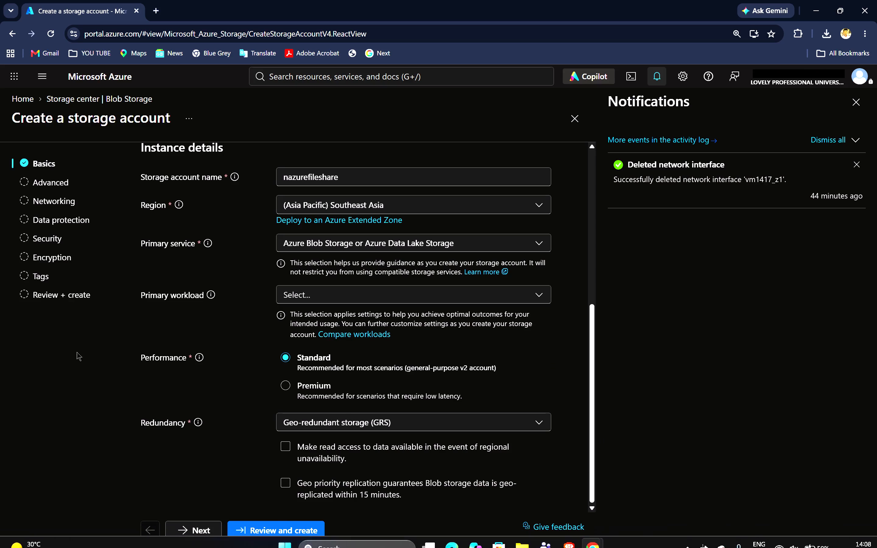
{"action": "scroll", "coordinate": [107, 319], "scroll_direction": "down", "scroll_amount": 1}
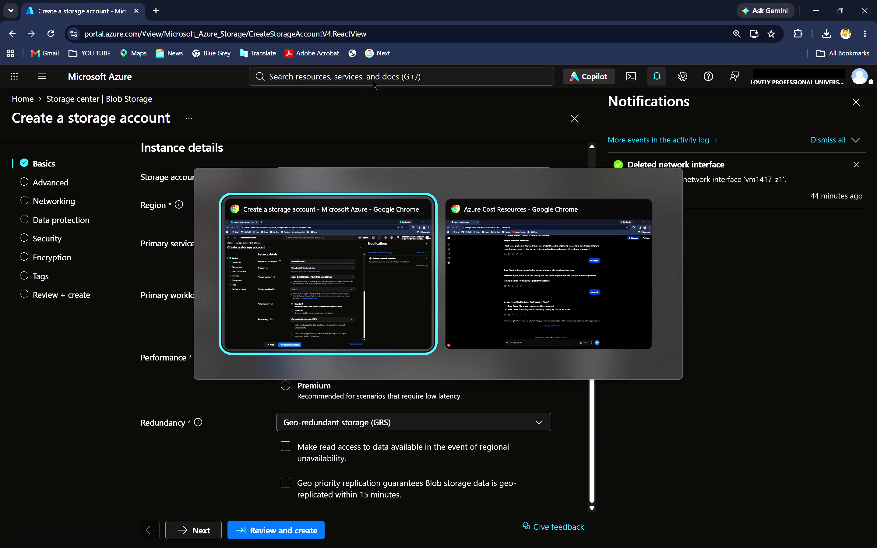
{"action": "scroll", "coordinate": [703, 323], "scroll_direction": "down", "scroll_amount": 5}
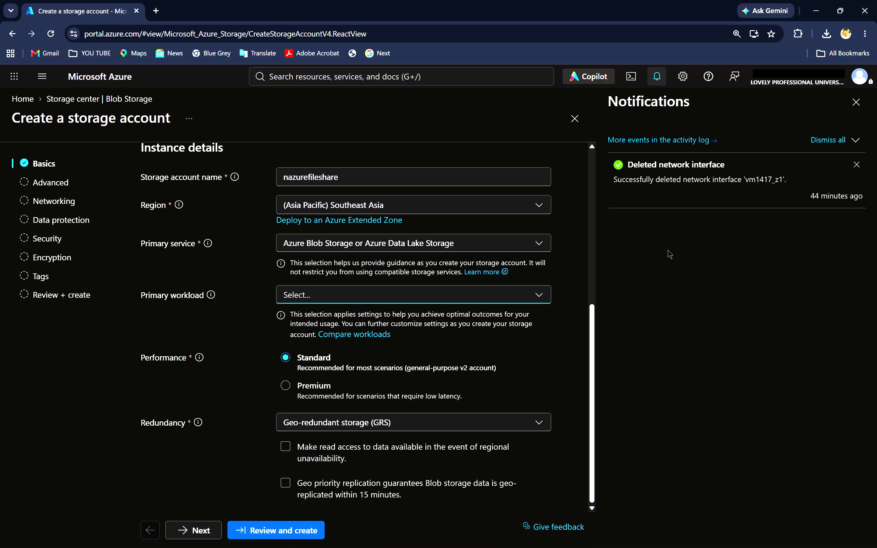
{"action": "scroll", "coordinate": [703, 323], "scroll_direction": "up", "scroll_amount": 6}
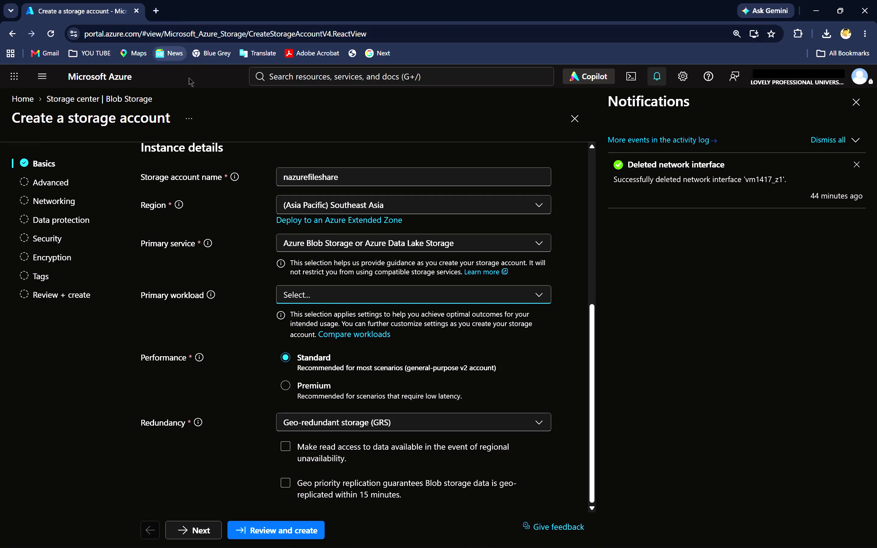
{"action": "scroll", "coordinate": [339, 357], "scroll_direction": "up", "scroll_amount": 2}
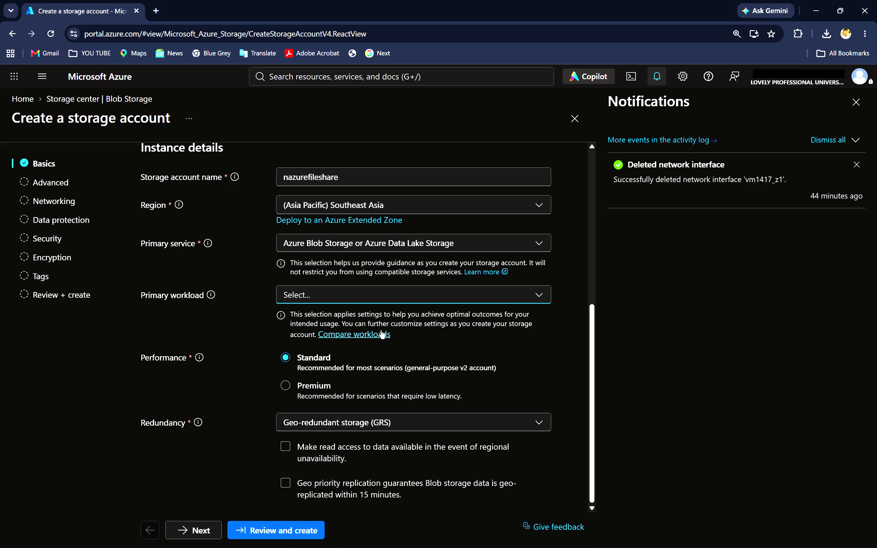
{"action": "left_click", "coordinate": [386, 291]}
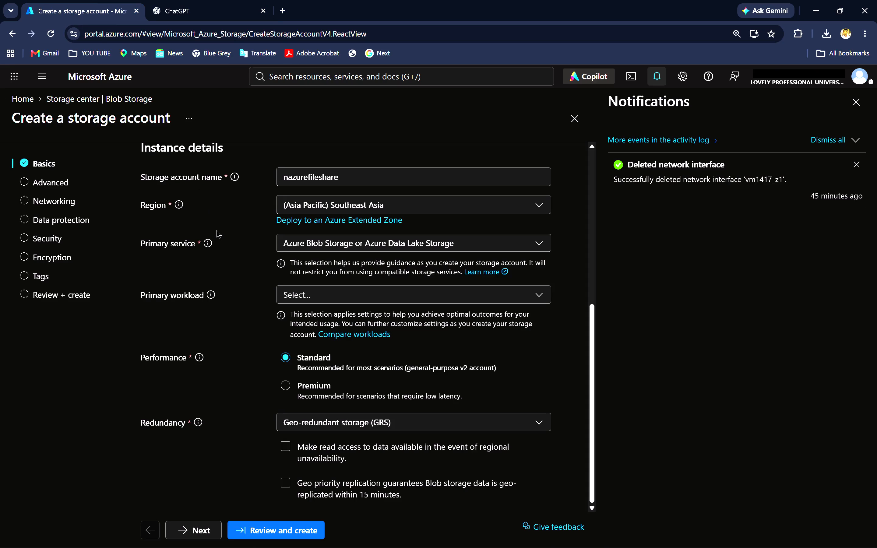
{"action": "left_click", "coordinate": [329, 300]}
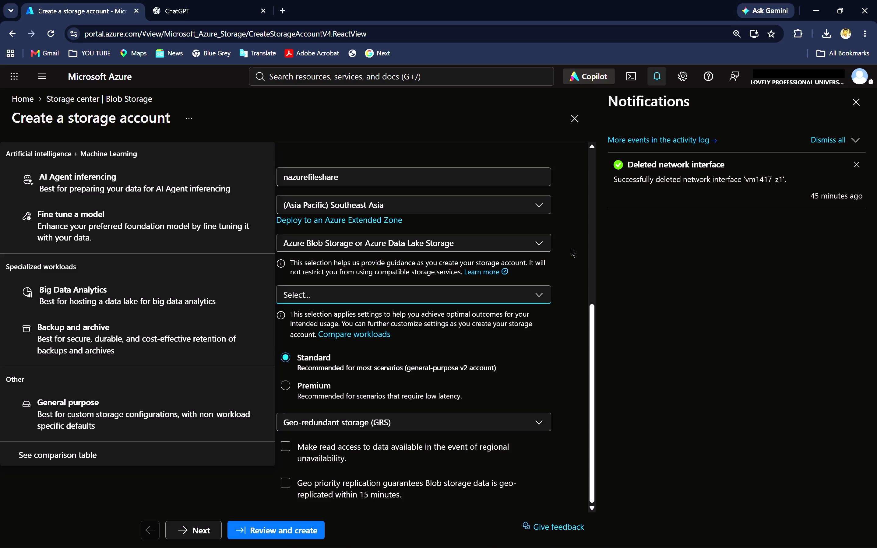
{"action": "scroll", "coordinate": [571, 247], "scroll_direction": "up", "scroll_amount": 2}
{"action": "key", "text": "ctrl+a"}
{"action": "key", "text": "ctrl+c"}
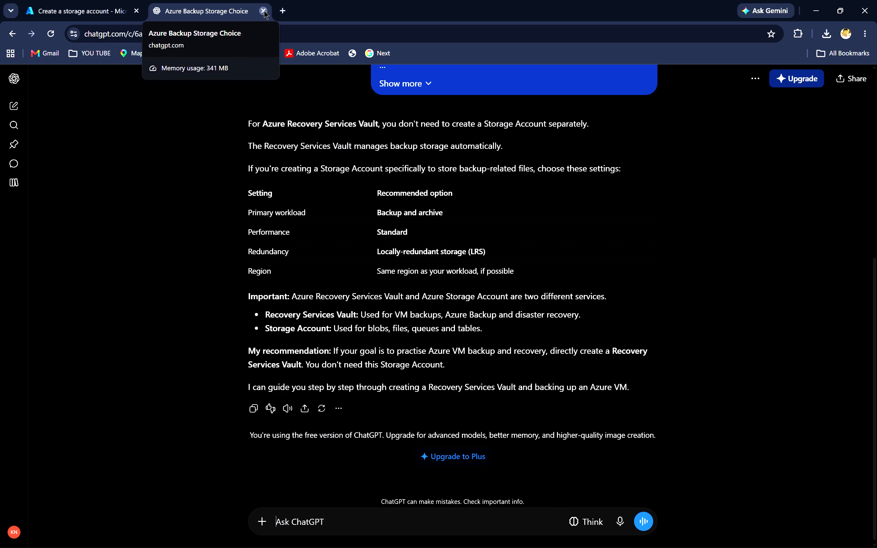
{"action": "left_click", "coordinate": [264, 11]}
Recheck the storage account's review summary from the basic settings down to the encryption settings.
{"action": "scroll", "coordinate": [414, 255], "scroll_direction": "down", "scroll_amount": 2}
{"action": "scroll", "coordinate": [414, 255], "scroll_direction": "up", "scroll_amount": 2}
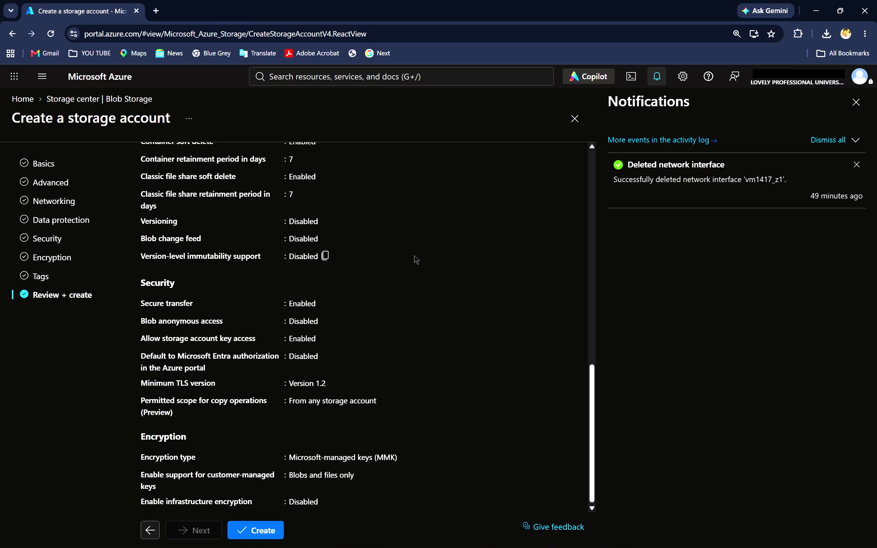
{"action": "scroll", "coordinate": [414, 255], "scroll_direction": "up", "scroll_amount": 4}
{"action": "scroll", "coordinate": [414, 255], "scroll_direction": "down", "scroll_amount": 7}
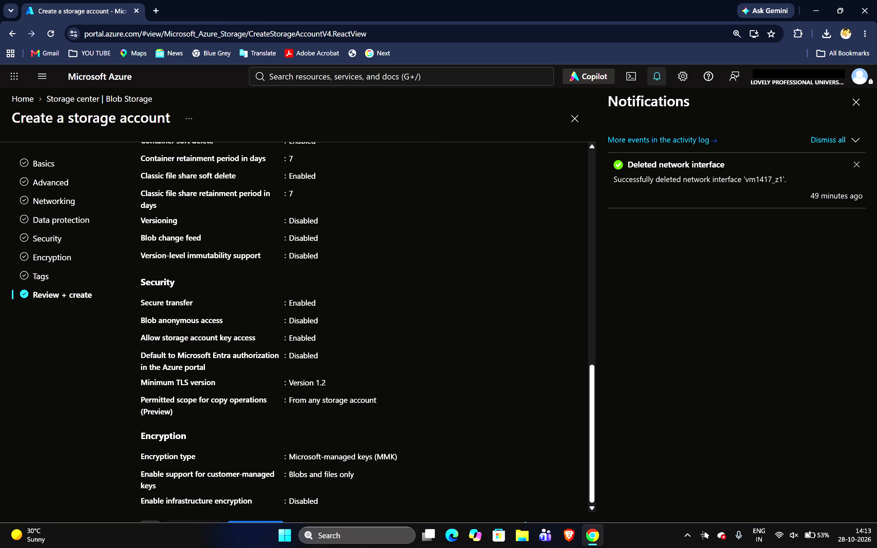
{"action": "scroll", "coordinate": [298, 386], "scroll_direction": "up", "scroll_amount": 4}
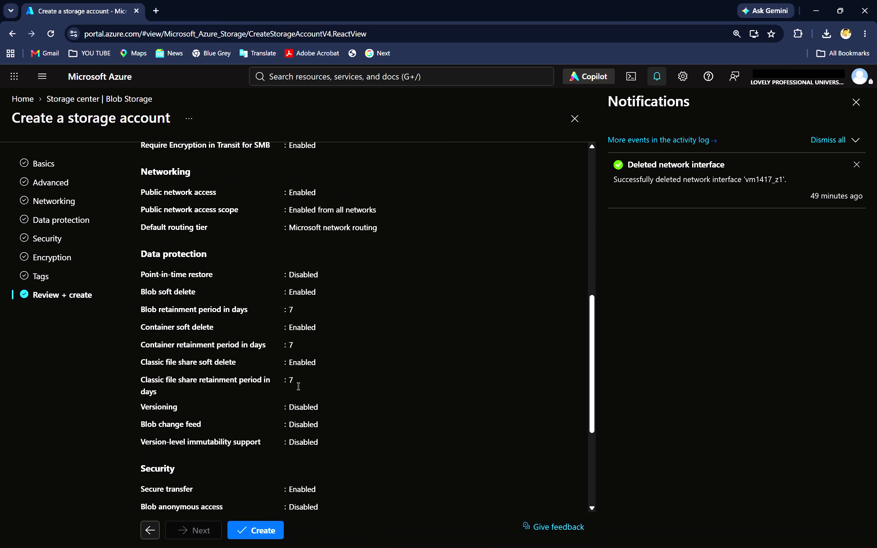
{"action": "scroll", "coordinate": [298, 386], "scroll_direction": "up", "scroll_amount": 11}
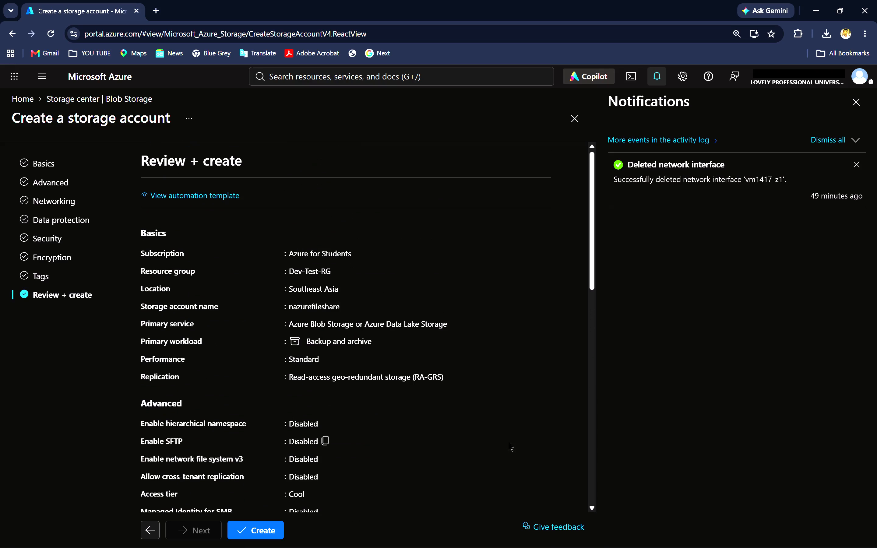
{"action": "scroll", "coordinate": [507, 443], "scroll_direction": "down", "scroll_amount": 2}
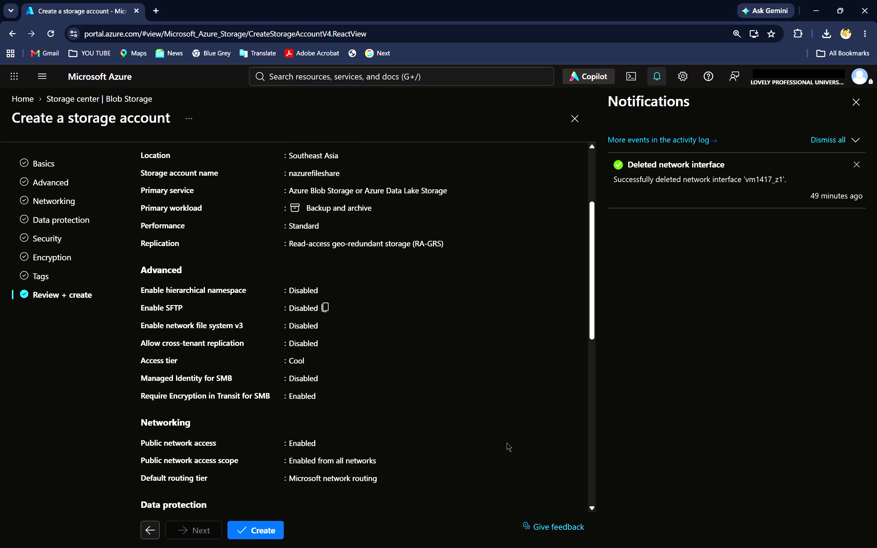
{"action": "scroll", "coordinate": [507, 443], "scroll_direction": "down", "scroll_amount": 6}
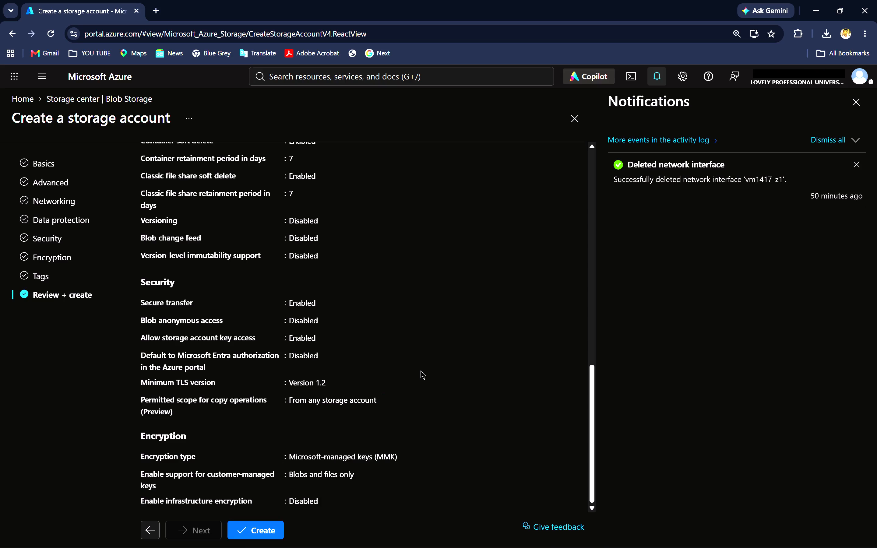
{"action": "scroll", "coordinate": [422, 370], "scroll_direction": "down", "scroll_amount": 2}
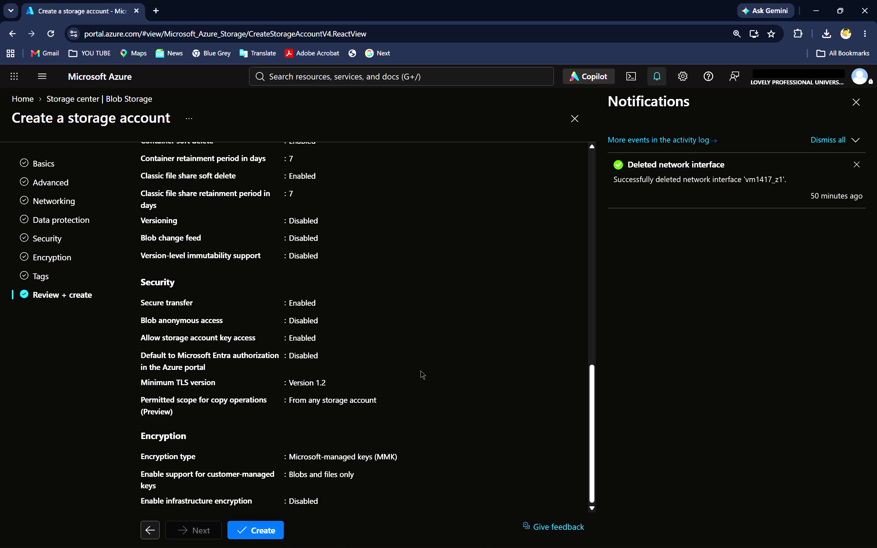
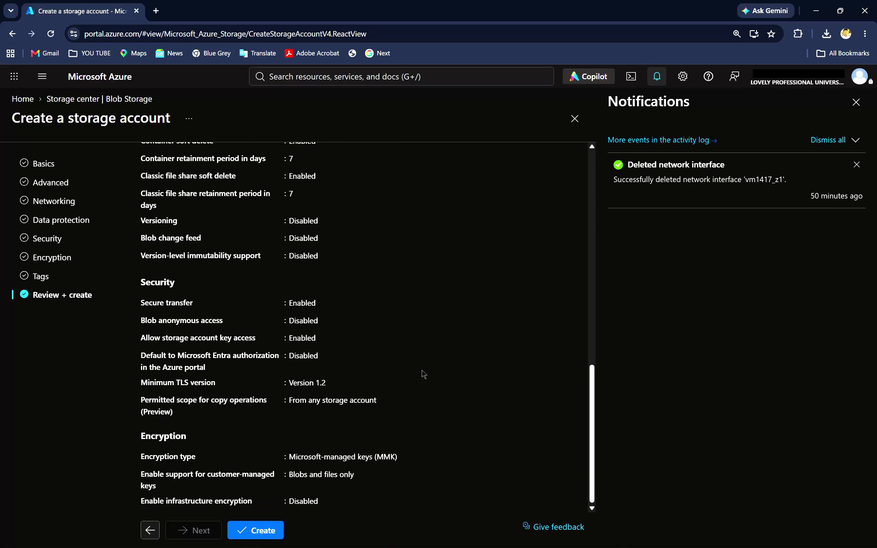
Create the storage account with the reviewed configuration, starting its deployment.
{"action": "scroll", "coordinate": [422, 370], "scroll_direction": "down", "scroll_amount": 2}
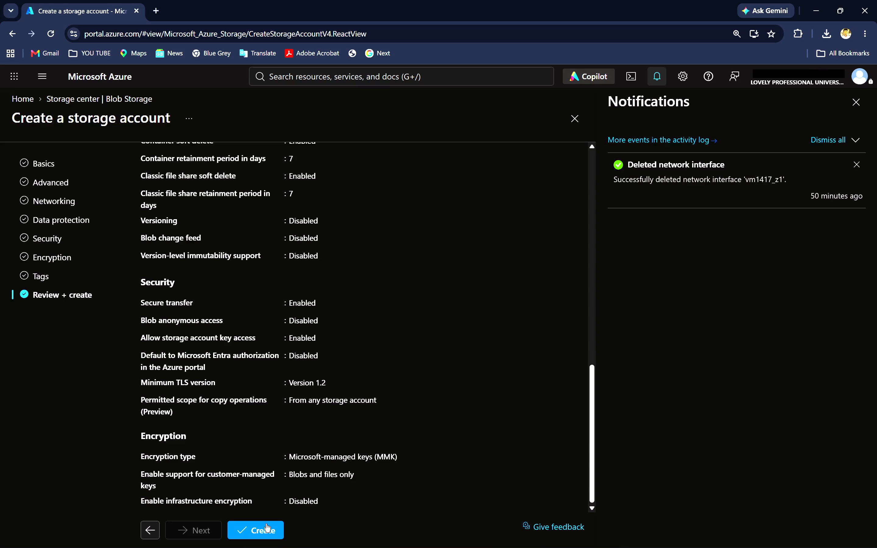
{"action": "left_click", "coordinate": [266, 524]}
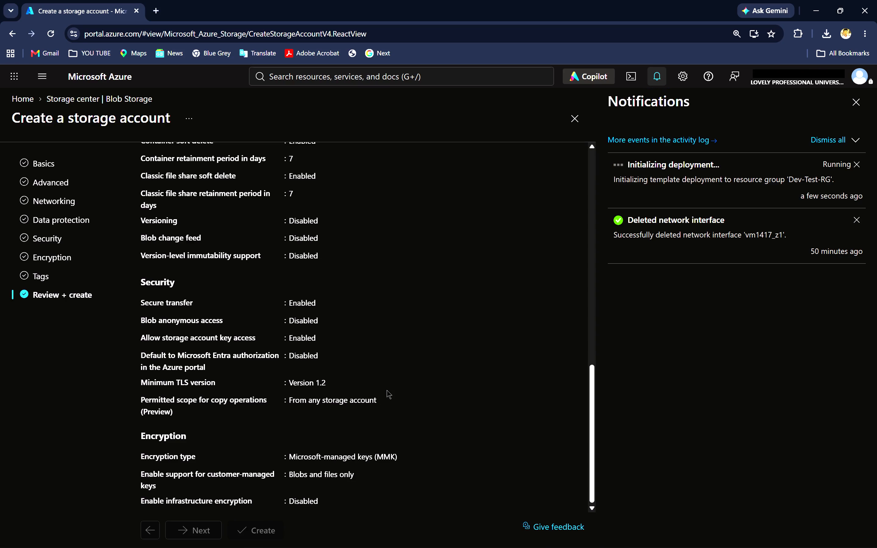
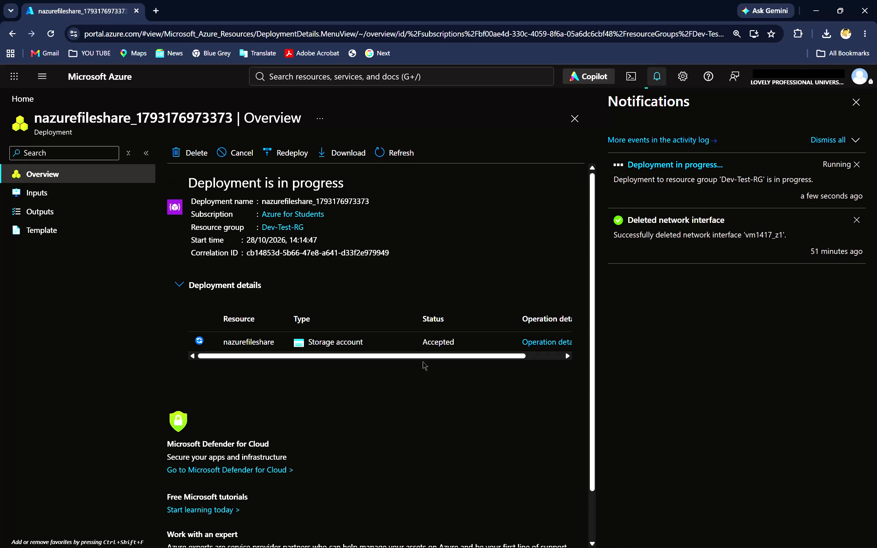
Open the newly deployed nazurefileshare storage account once its deployment finishes.
{"action": "left_click_drag", "start_coordinate": [430, 355], "coordinate": [379, 376]}
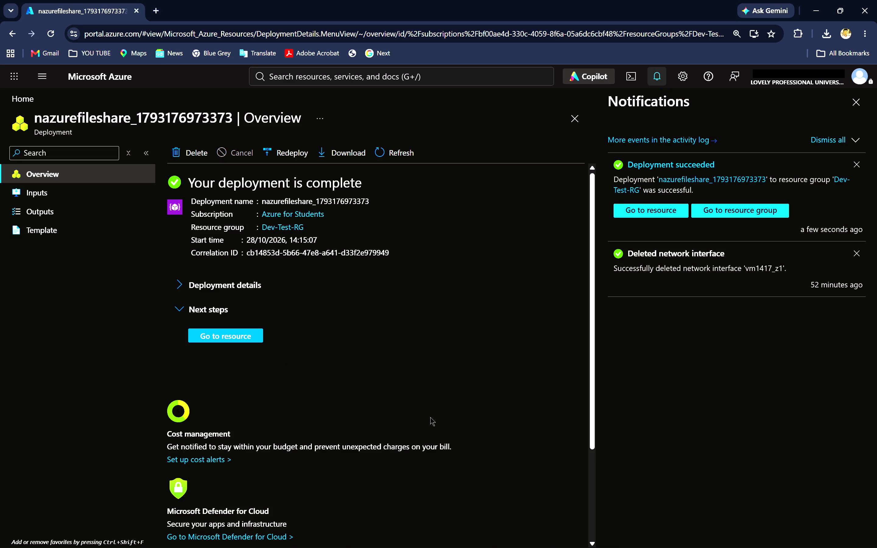
{"action": "left_click", "coordinate": [230, 335]}
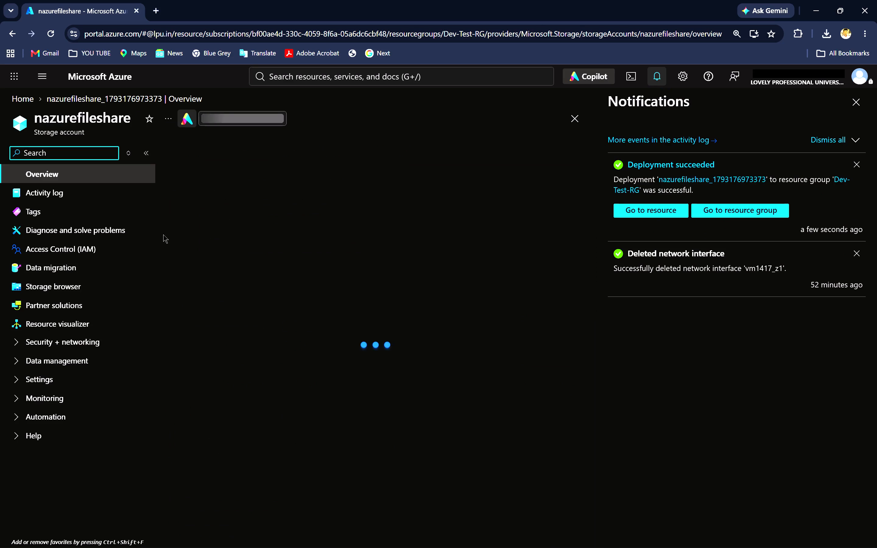
Open the File shares service from the portal home and start creating a new file share.
{"action": "left_click", "coordinate": [99, 72]}
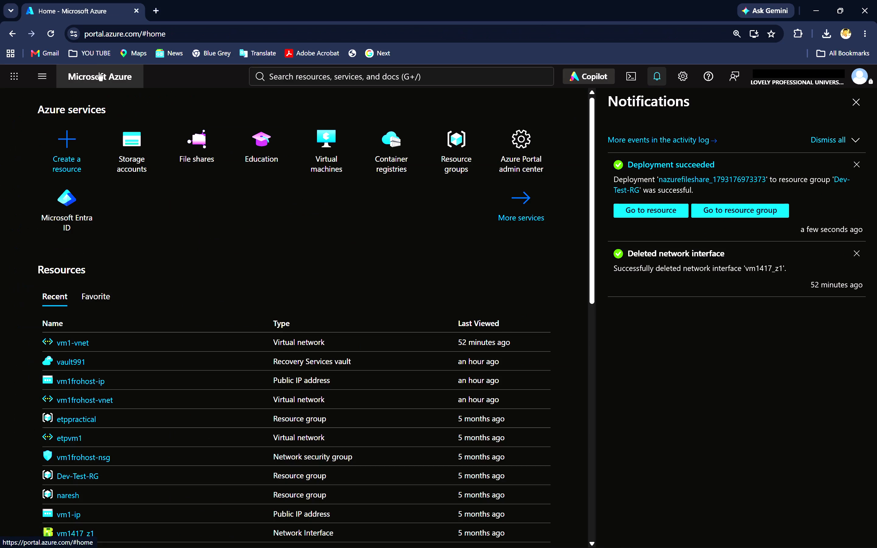
{"action": "scroll", "coordinate": [349, 246], "scroll_direction": "up", "scroll_amount": 3}
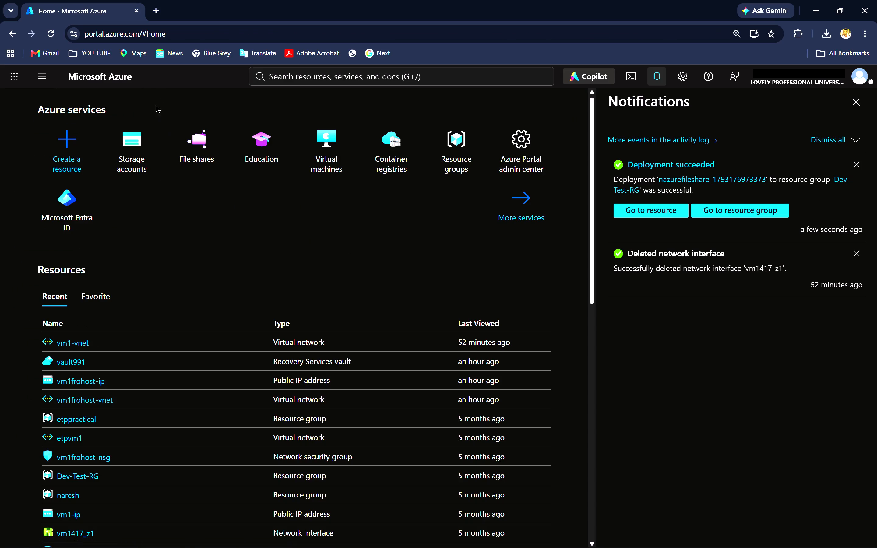
{"action": "left_click", "coordinate": [188, 146]}
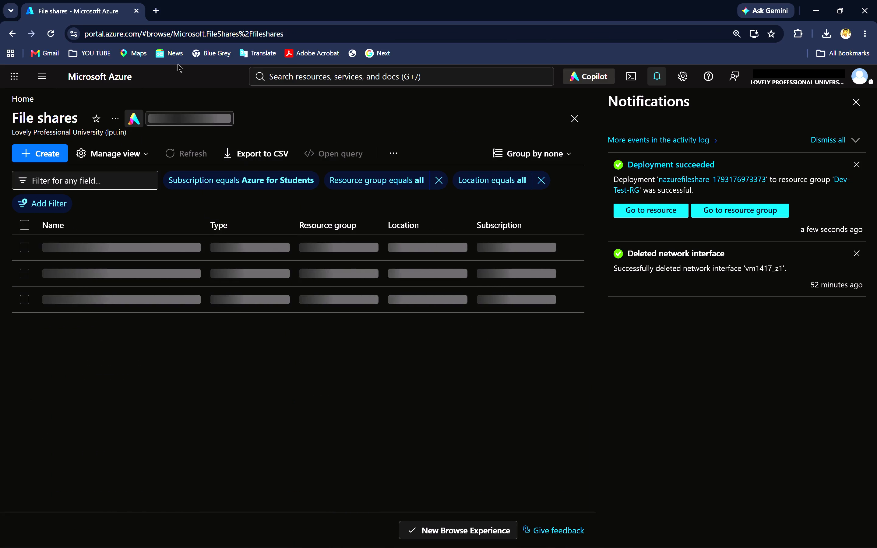
{"action": "key", "text": "alt+Tab"}
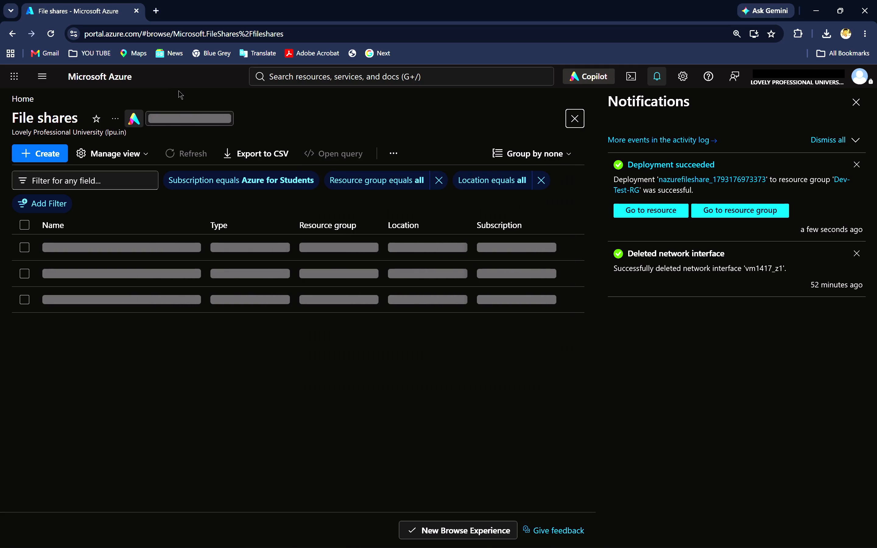
{"action": "left_click", "coordinate": [231, 403]}
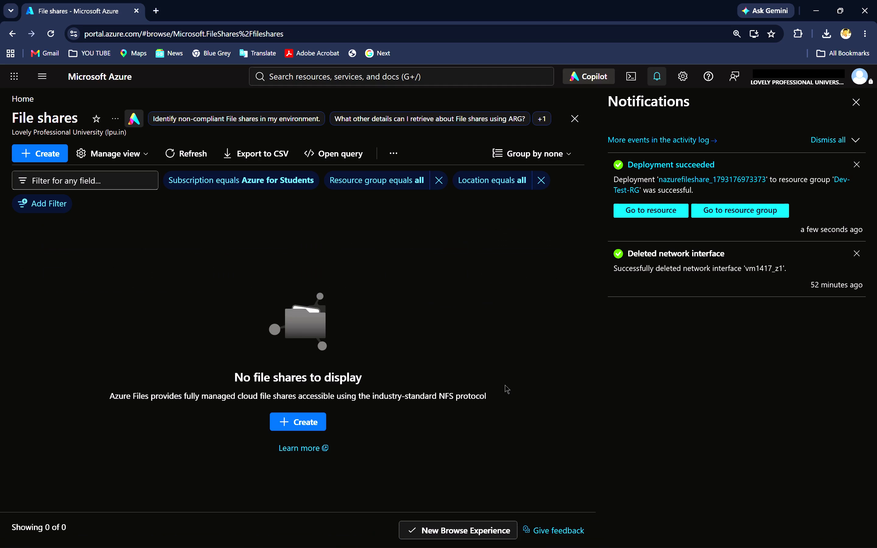
{"action": "left_click", "coordinate": [310, 415]}
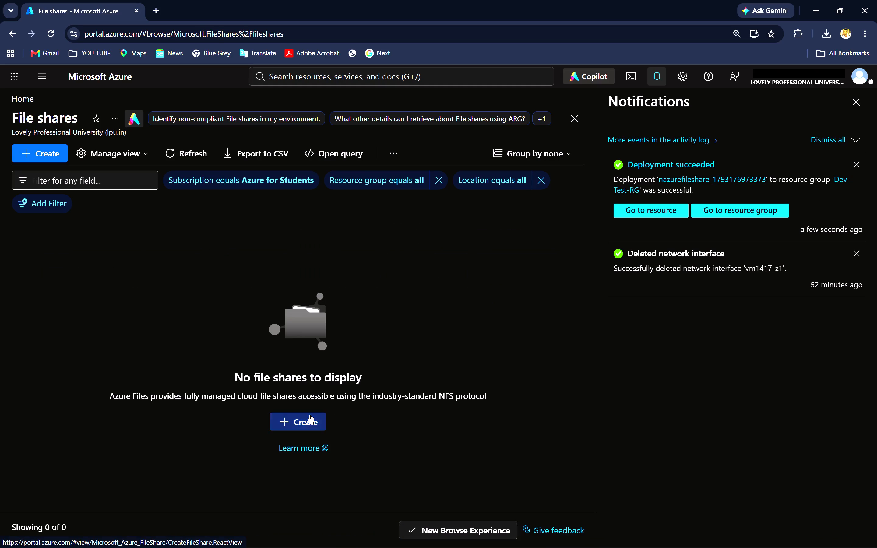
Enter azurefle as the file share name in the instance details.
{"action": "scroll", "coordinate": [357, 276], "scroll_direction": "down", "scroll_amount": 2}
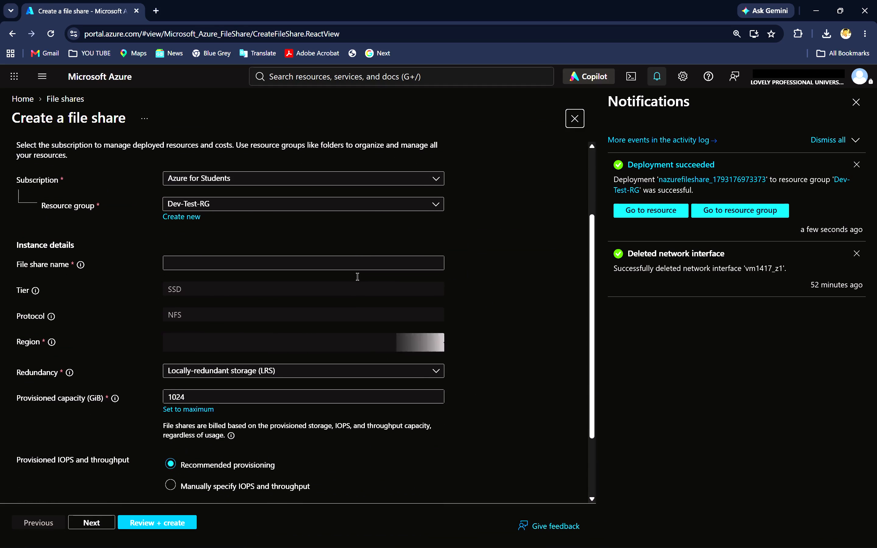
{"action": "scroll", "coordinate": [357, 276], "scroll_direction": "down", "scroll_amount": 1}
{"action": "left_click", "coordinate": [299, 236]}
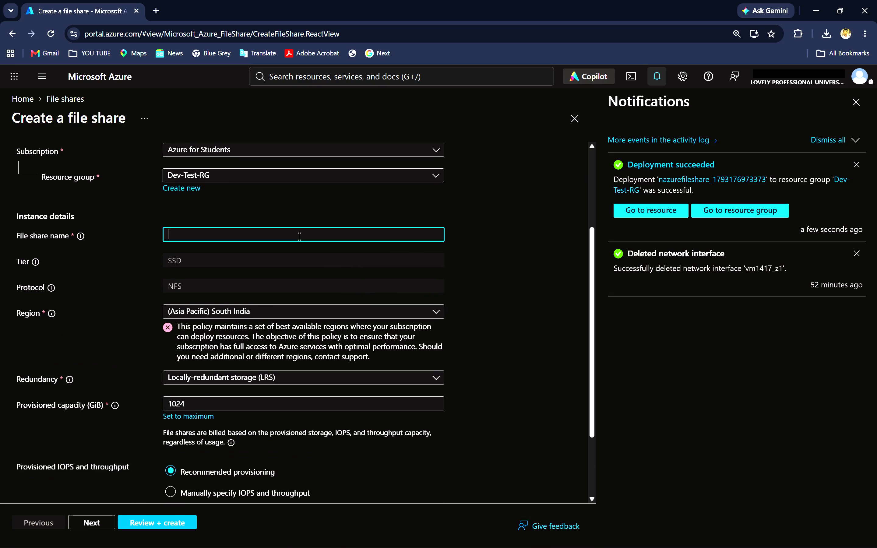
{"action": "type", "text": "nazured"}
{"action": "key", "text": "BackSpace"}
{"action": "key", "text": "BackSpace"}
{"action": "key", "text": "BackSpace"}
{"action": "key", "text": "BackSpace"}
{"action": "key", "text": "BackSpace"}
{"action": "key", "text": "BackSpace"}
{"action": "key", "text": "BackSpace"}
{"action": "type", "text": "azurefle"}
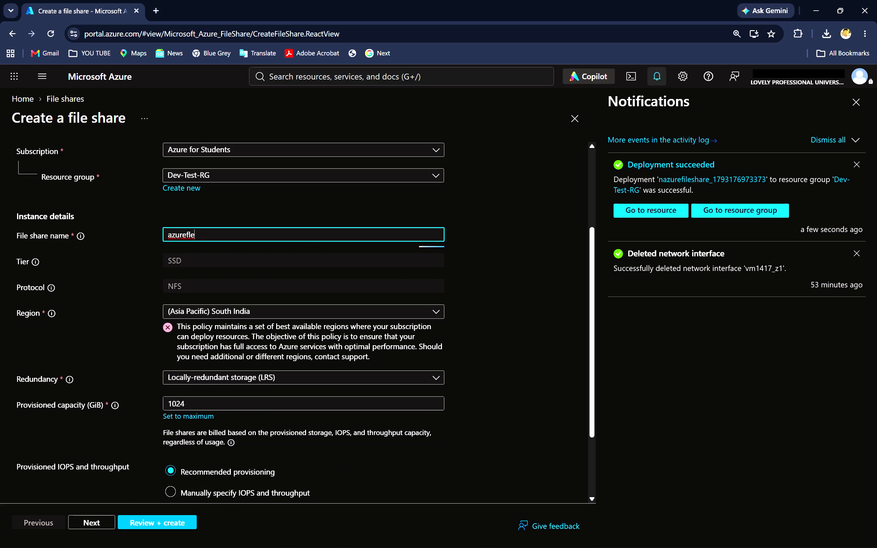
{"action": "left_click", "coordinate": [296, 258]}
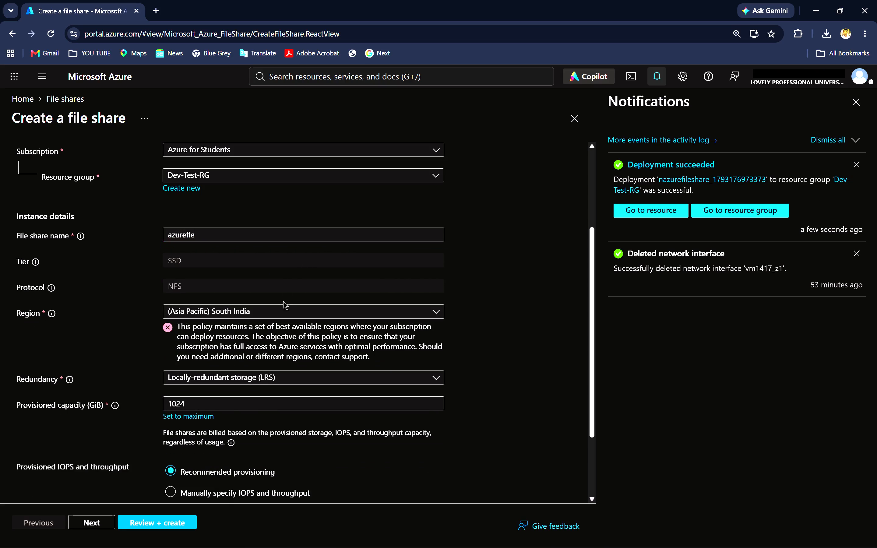
Look through the regions available for the new file share, leaving the selection as it is.
{"action": "left_click", "coordinate": [281, 309]}
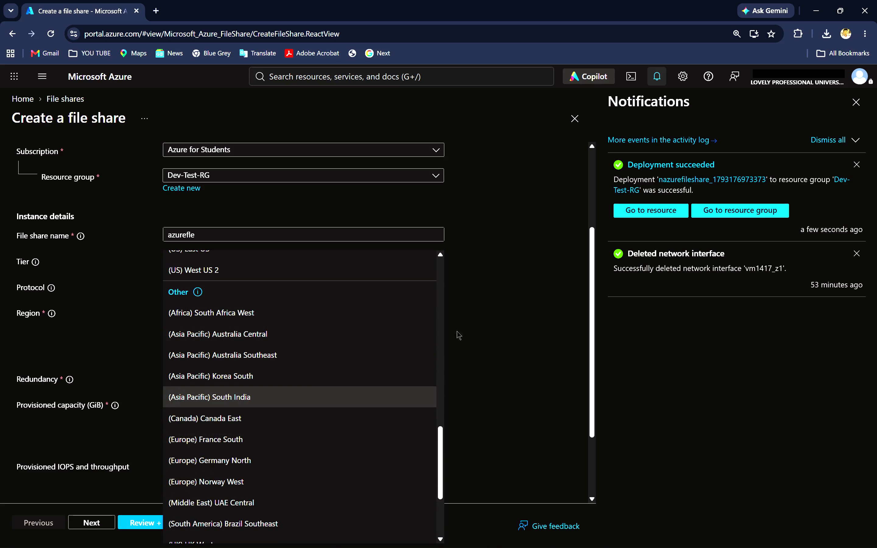
{"action": "scroll", "coordinate": [340, 382], "scroll_direction": "down", "scroll_amount": 1}
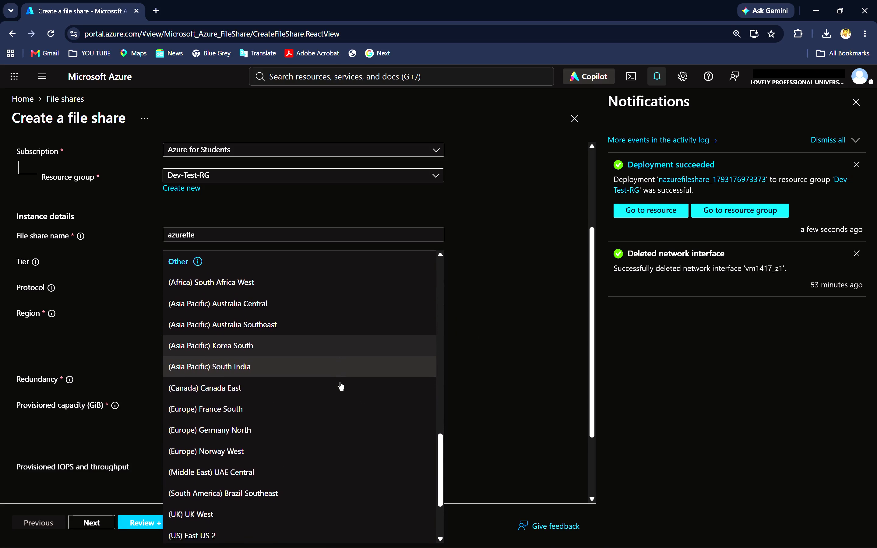
{"action": "scroll", "coordinate": [340, 382], "scroll_direction": "down", "scroll_amount": 3}
{"action": "scroll", "coordinate": [340, 382], "scroll_direction": "up", "scroll_amount": 6}
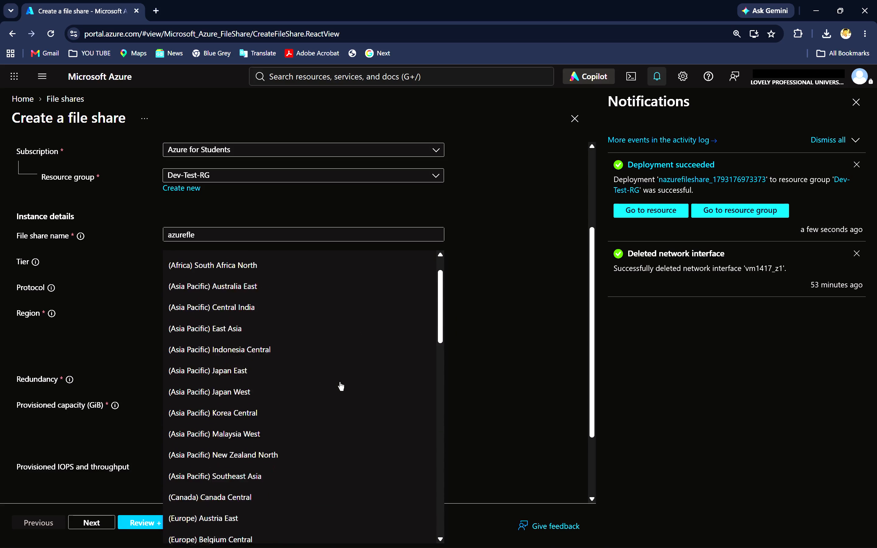
{"action": "scroll", "coordinate": [341, 382], "scroll_direction": "up", "scroll_amount": 3}
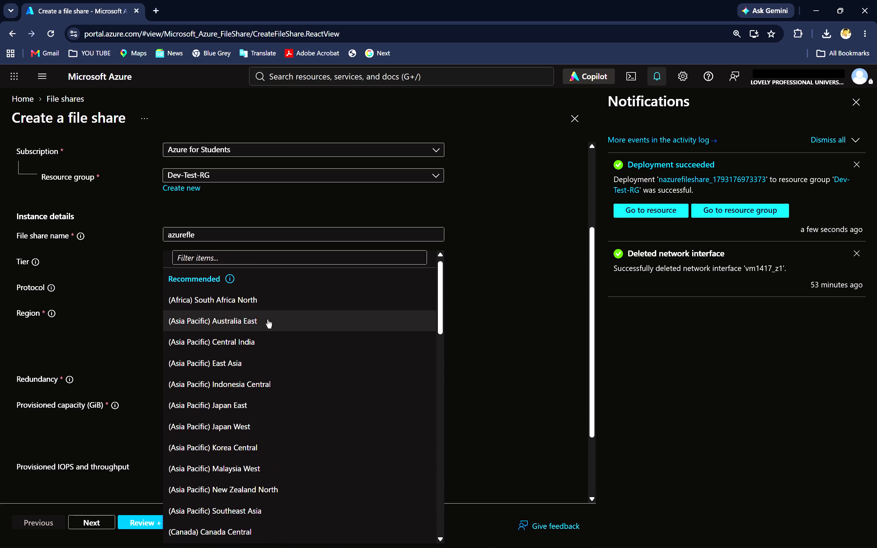
{"action": "scroll", "coordinate": [283, 395], "scroll_direction": "down", "scroll_amount": 2}
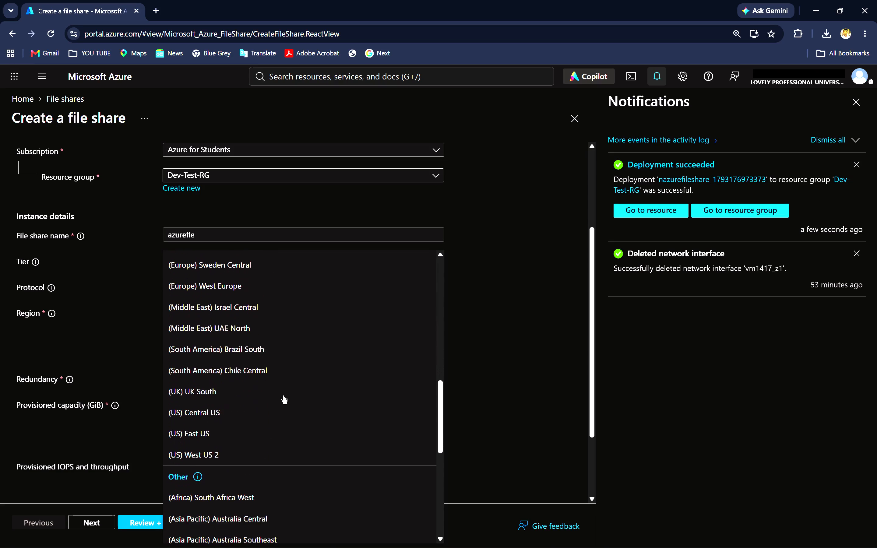
{"action": "scroll", "coordinate": [283, 395], "scroll_direction": "right", "scroll_amount": 1}
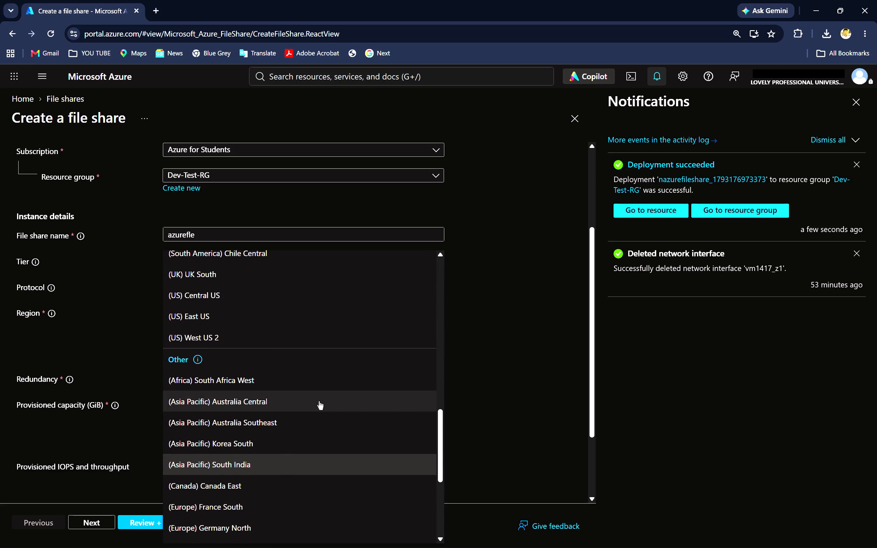
{"action": "left_click", "coordinate": [542, 422]}
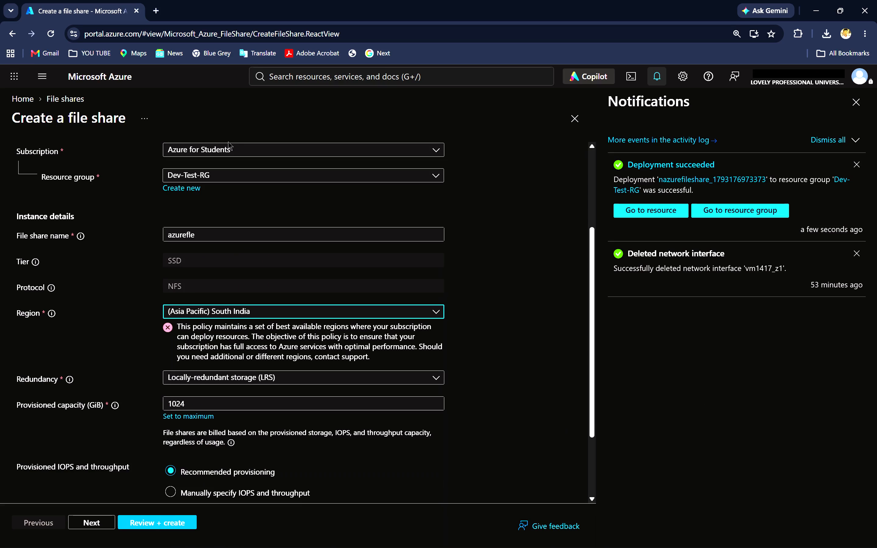
Open the nazurefileshare storage account and examine its location, replication and the properties of its services, security and networking.
{"action": "left_click", "coordinate": [659, 209]}
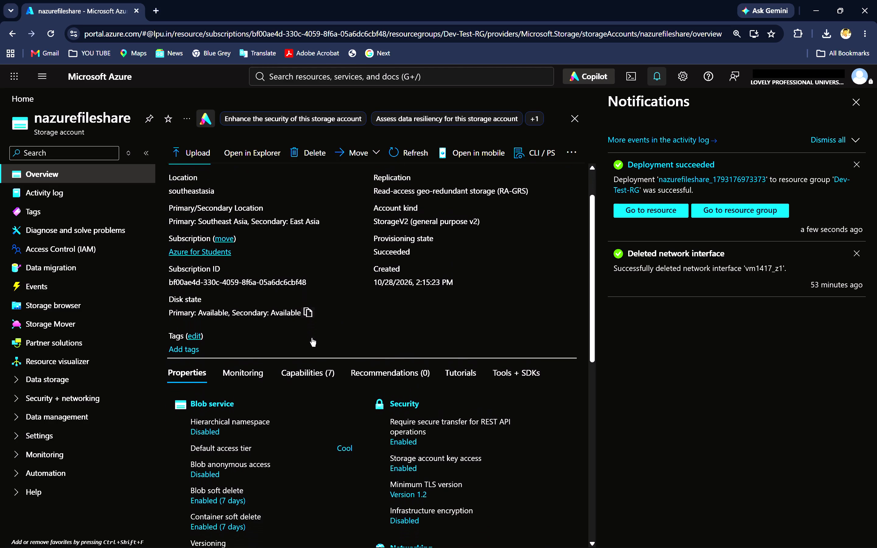
{"action": "scroll", "coordinate": [312, 338], "scroll_direction": "up", "scroll_amount": 3}
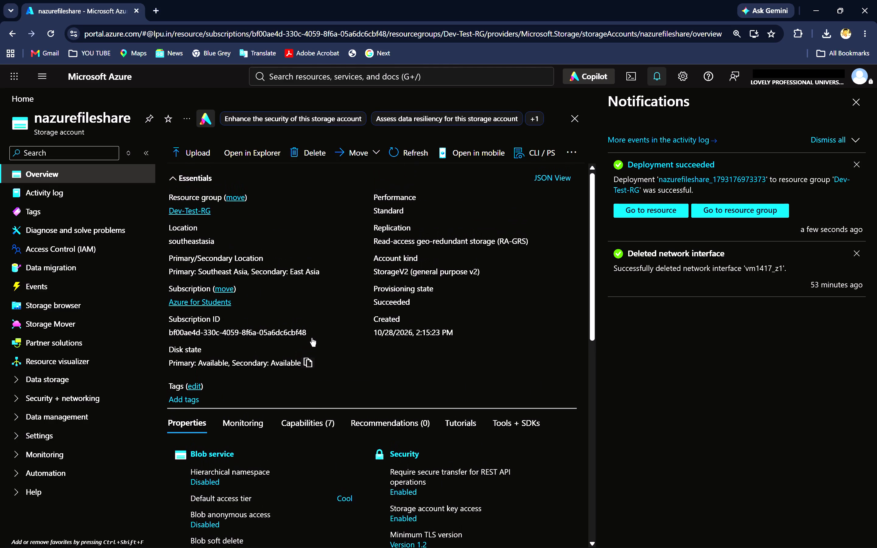
{"action": "scroll", "coordinate": [312, 338], "scroll_direction": "up", "scroll_amount": 1}
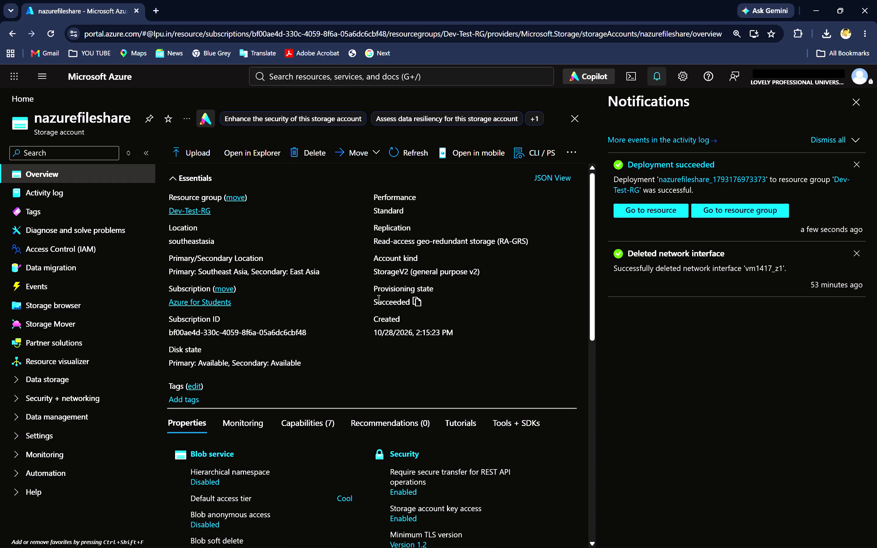
{"action": "scroll", "coordinate": [379, 291], "scroll_direction": "down", "scroll_amount": 7}
{"action": "scroll", "coordinate": [379, 291], "scroll_direction": "up", "scroll_amount": 1}
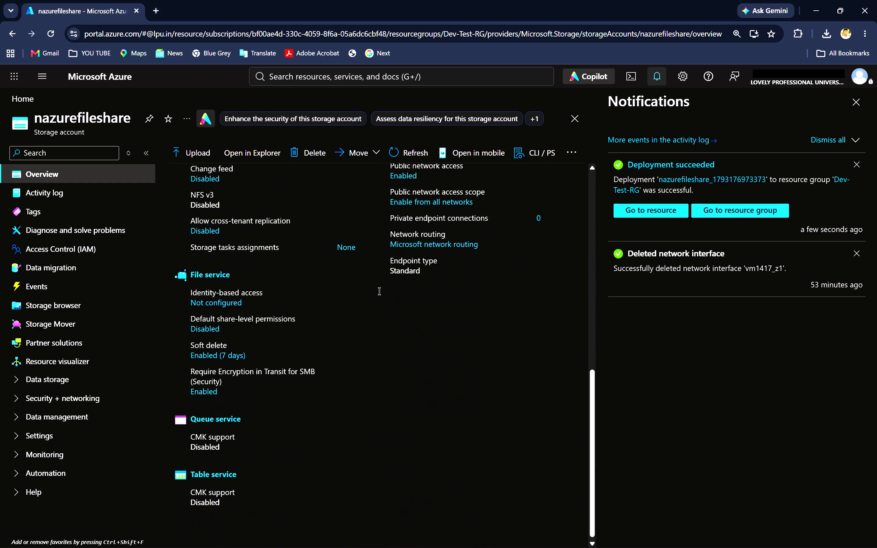
{"action": "scroll", "coordinate": [379, 291], "scroll_direction": "up", "scroll_amount": 2}
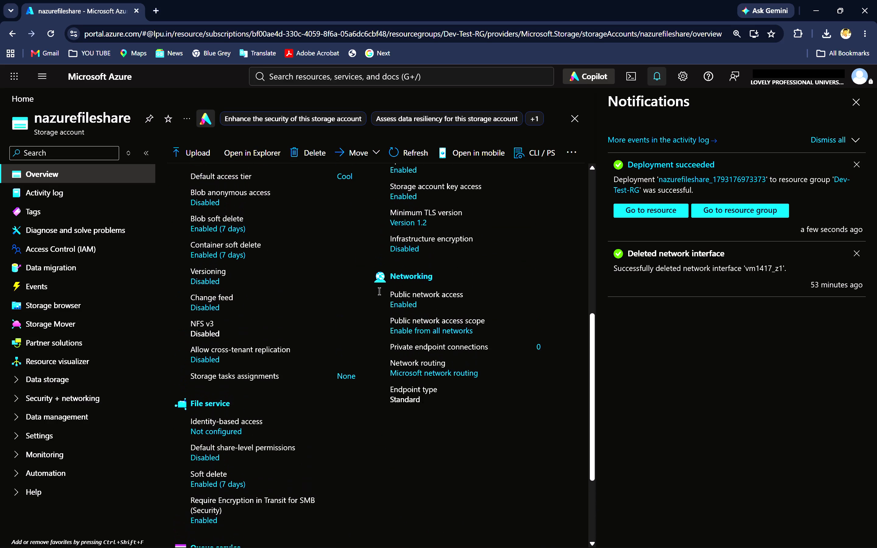
{"action": "scroll", "coordinate": [379, 291], "scroll_direction": "up", "scroll_amount": 2}
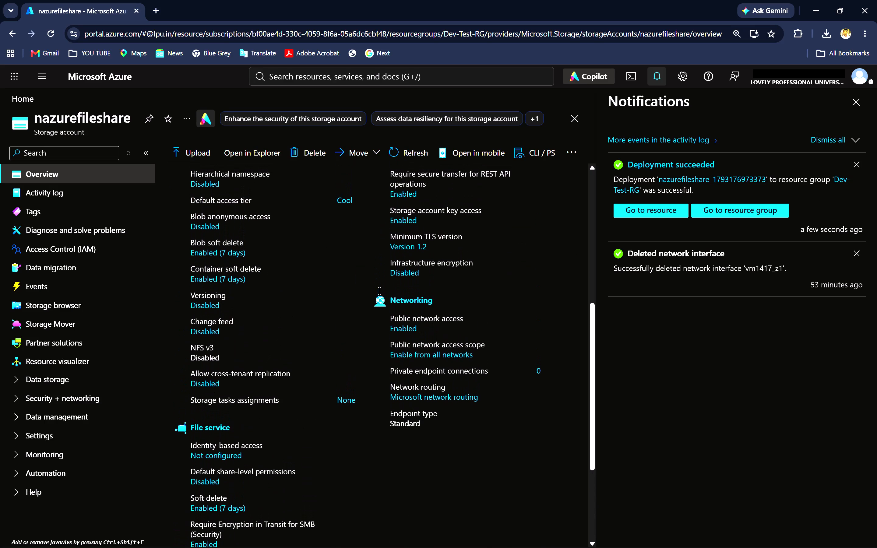
{"action": "scroll", "coordinate": [379, 291], "scroll_direction": "up", "scroll_amount": 2}
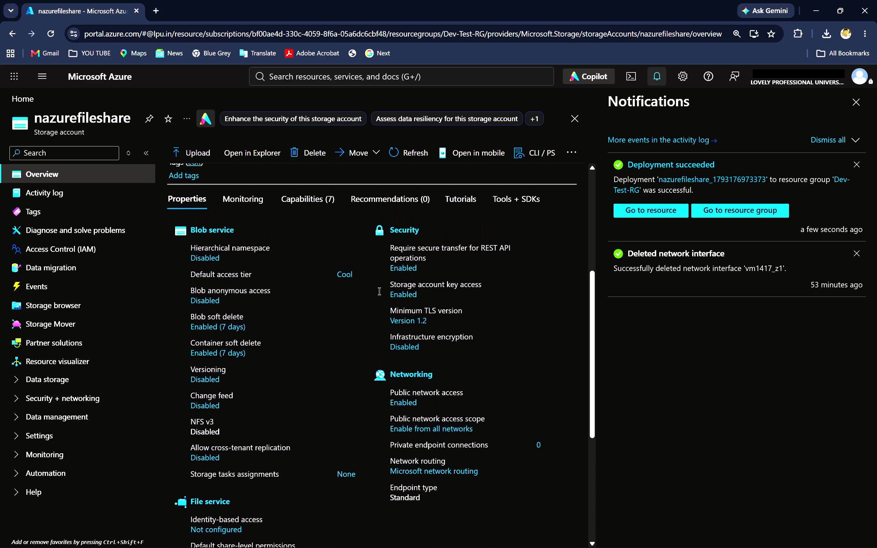
{"action": "scroll", "coordinate": [379, 291], "scroll_direction": "up", "scroll_amount": 4}
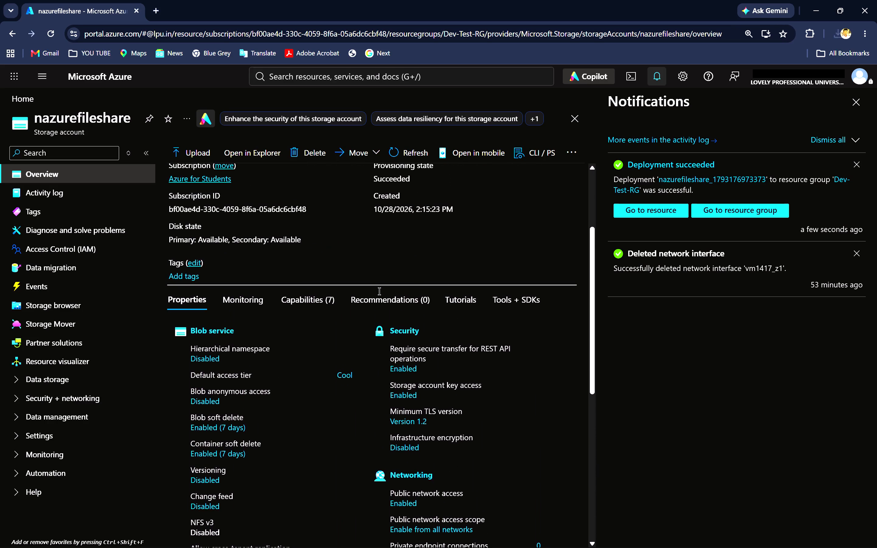
{"action": "scroll", "coordinate": [379, 291], "scroll_direction": "up", "scroll_amount": 4}
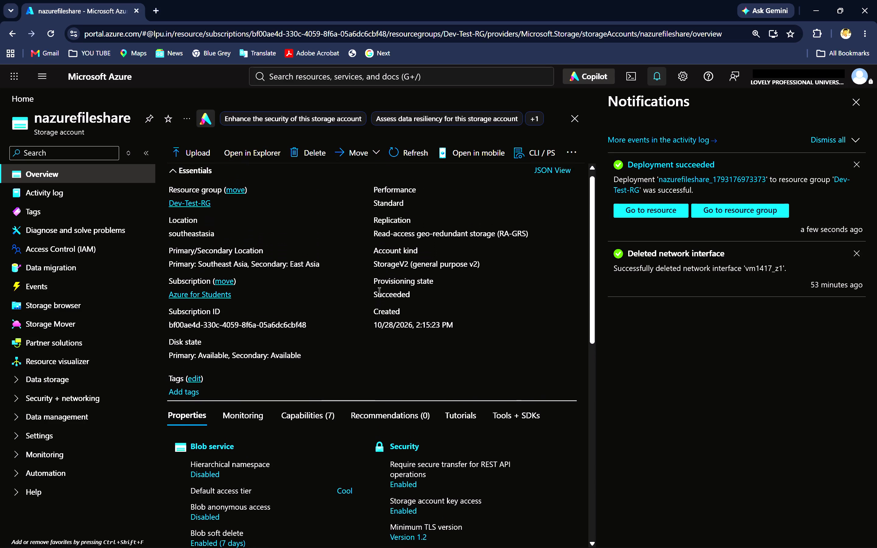
{"action": "scroll", "coordinate": [379, 291], "scroll_direction": "up", "scroll_amount": 2}
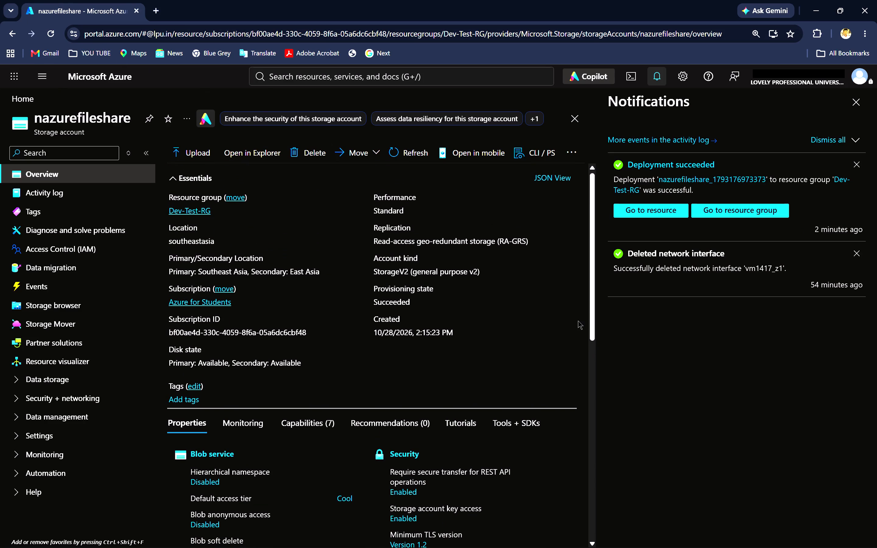
Return to the file share creation form and name the file share azurefilsh.
{"action": "left_click", "coordinate": [12, 30]}
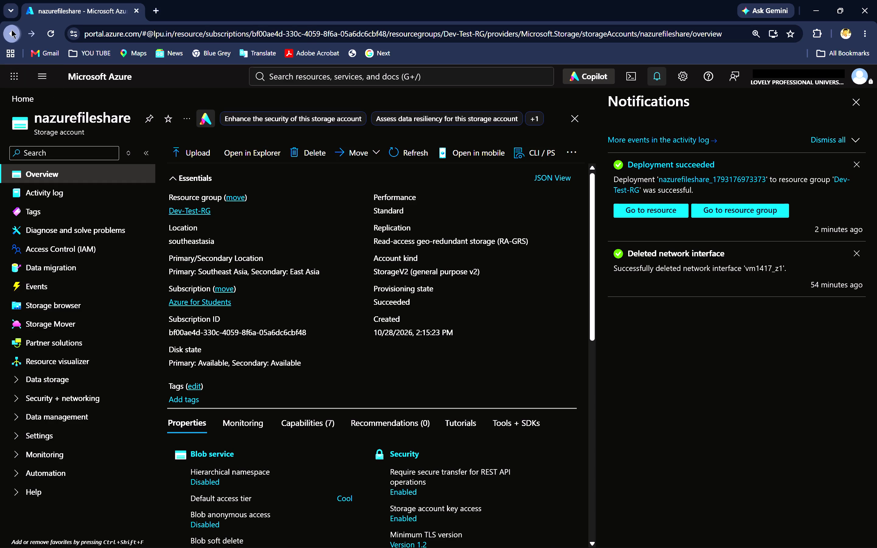
{"action": "scroll", "coordinate": [266, 314], "scroll_direction": "down", "scroll_amount": 2}
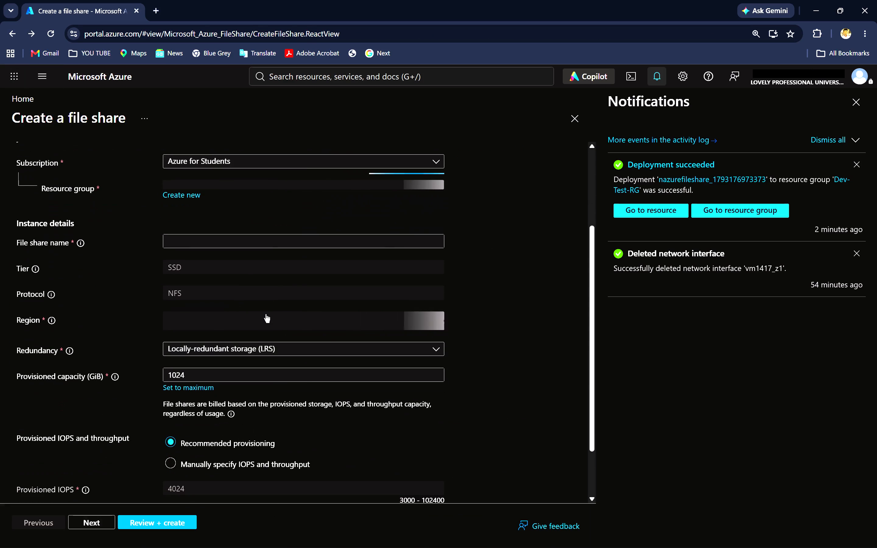
{"action": "left_click", "coordinate": [263, 241]}
{"action": "type", "text": "azurefilsh"}
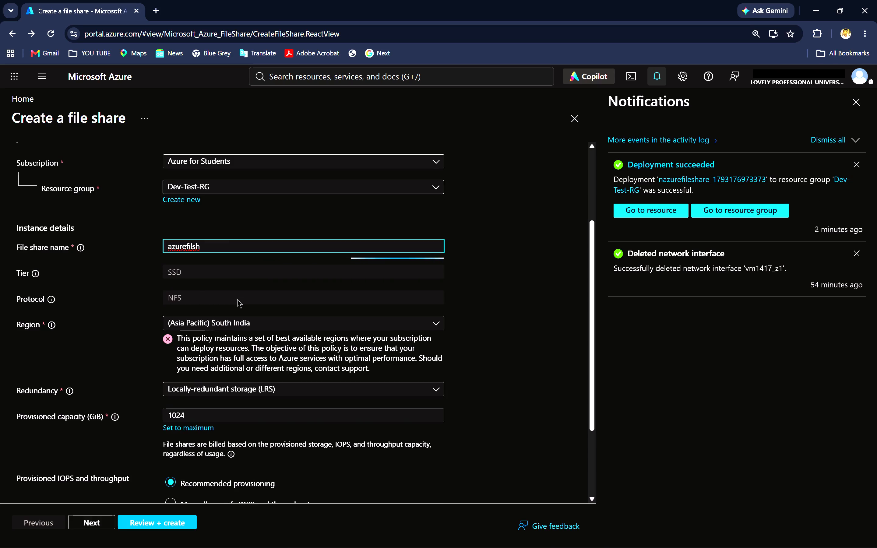
Look for a region matching southeast among the file share's region choices.
{"action": "scroll", "coordinate": [237, 299], "scroll_direction": "down", "scroll_amount": 1}
{"action": "left_click", "coordinate": [257, 262]}
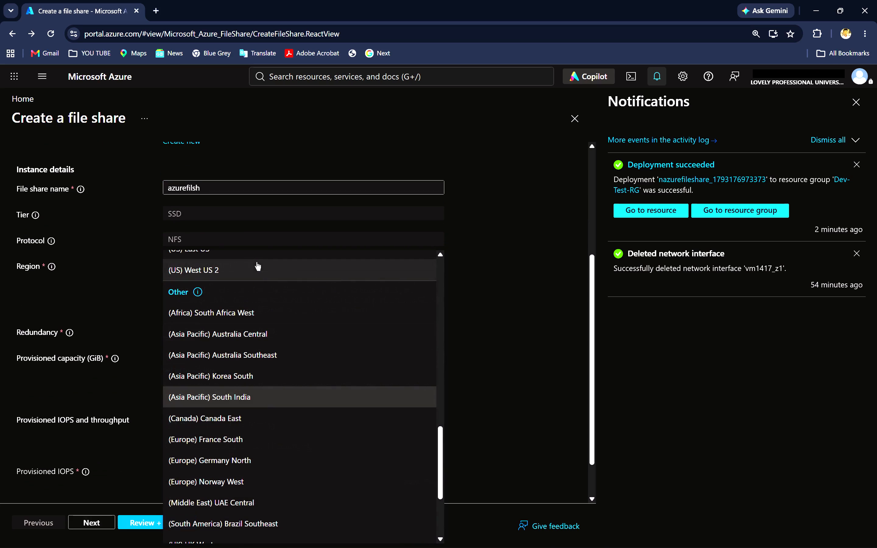
{"action": "type", "text": "southeast"}
{"action": "scroll", "coordinate": [265, 386], "scroll_direction": "up", "scroll_amount": 1}
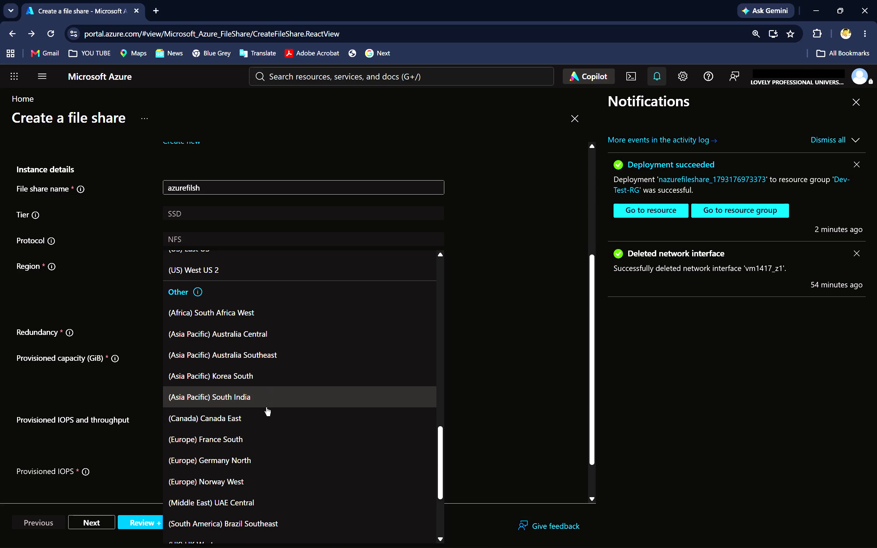
Search the form page for south east, shorten the search to south, and close the page search.
{"action": "key", "text": "ctrl+f"}
{"action": "left_click", "coordinate": [266, 407], "text": "ctrl"}
{"action": "key", "text": "s"}
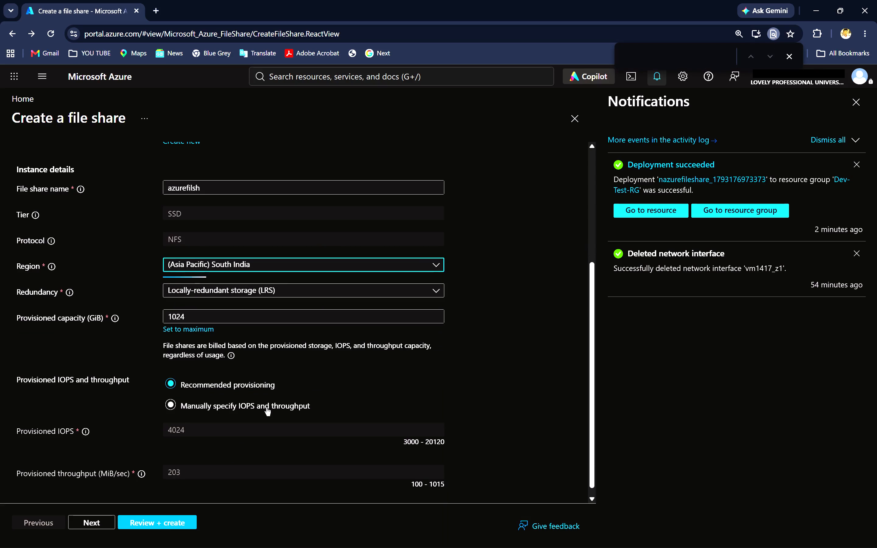
{"action": "key", "text": "o"}
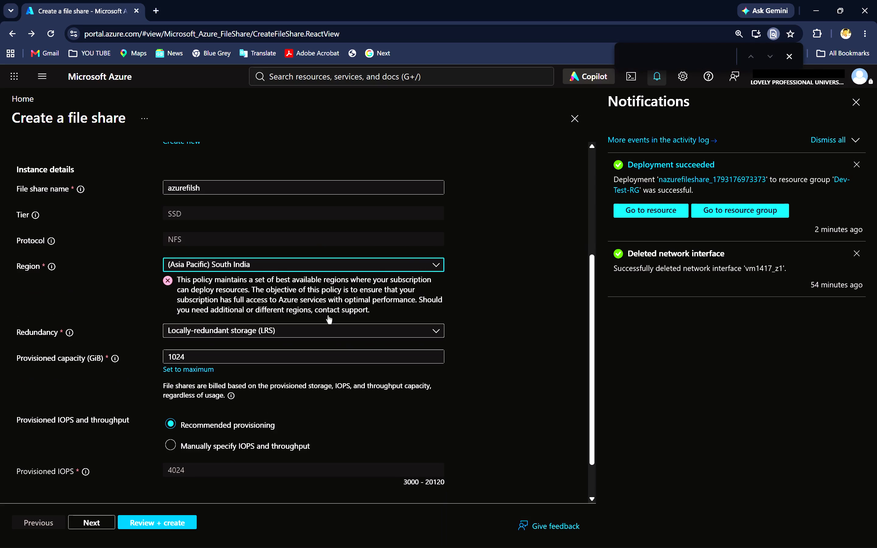
{"action": "left_click", "coordinate": [671, 55]}
{"action": "type", "text": "south"}
{"action": "key", "text": "space"}
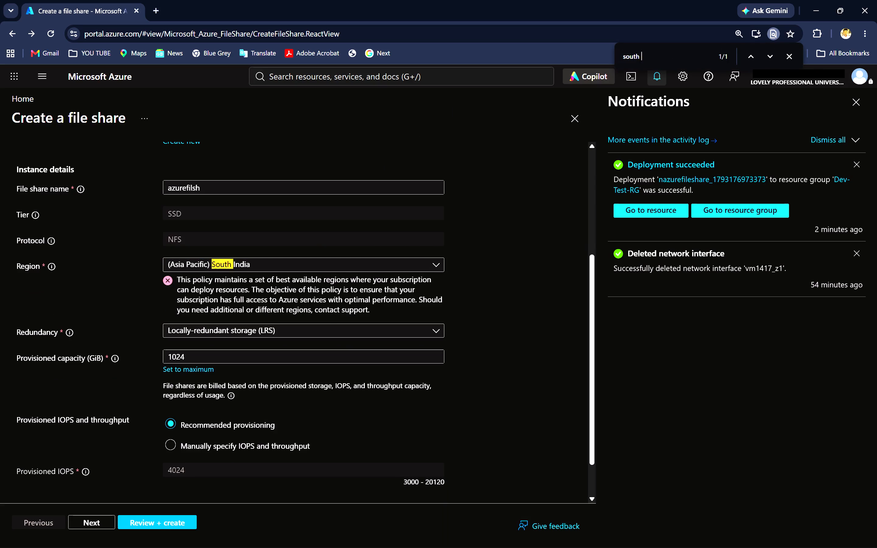
{"action": "type", "text": "eas"}
{"action": "key", "text": "t"}
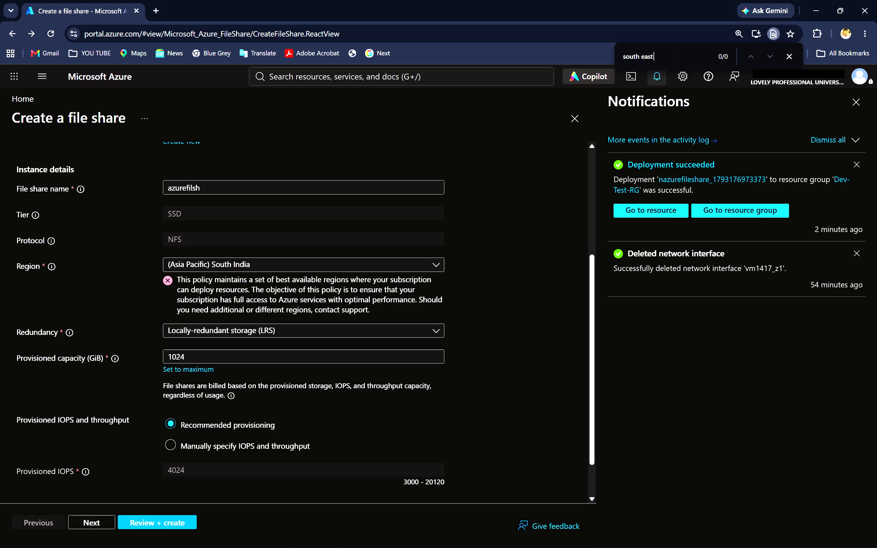
{"action": "key", "text": "BackSpace"}
{"action": "key", "text": "BackSpace"}
{"action": "key", "text": "BackSpace"}
{"action": "key", "text": "BackSpace"}
{"action": "key", "text": "BackSpace"}
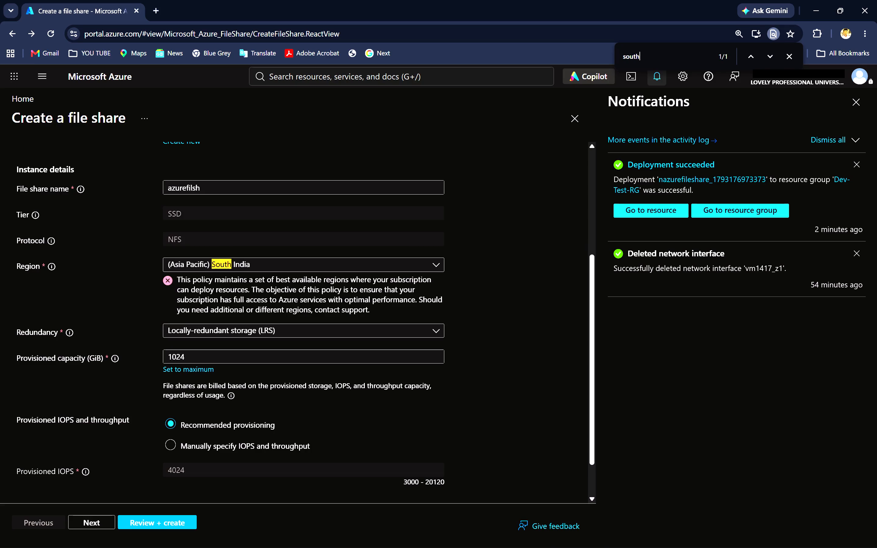
{"action": "left_click", "coordinate": [786, 56]}
Examine the full list of recommended and other regions offered for the file share, leaving the selection as it is.
{"action": "left_click", "coordinate": [390, 262]}
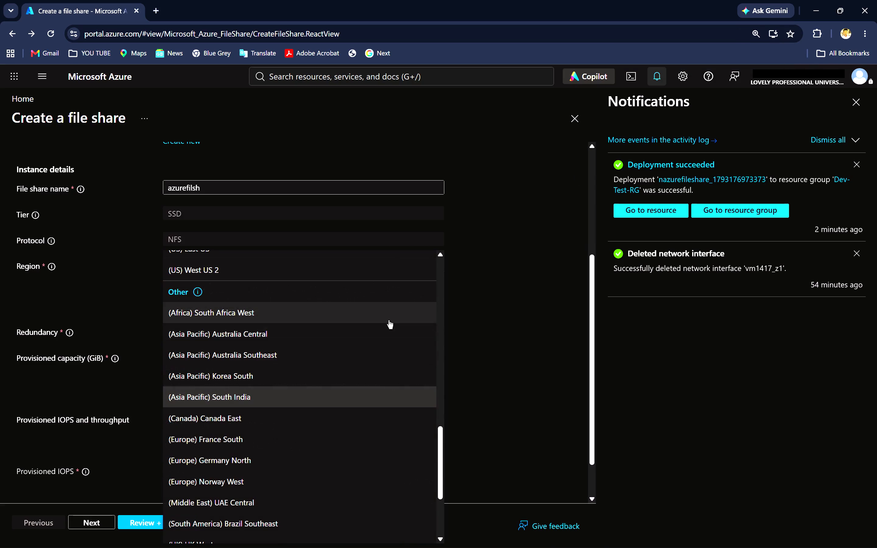
{"action": "scroll", "coordinate": [360, 374], "scroll_direction": "down", "scroll_amount": 5}
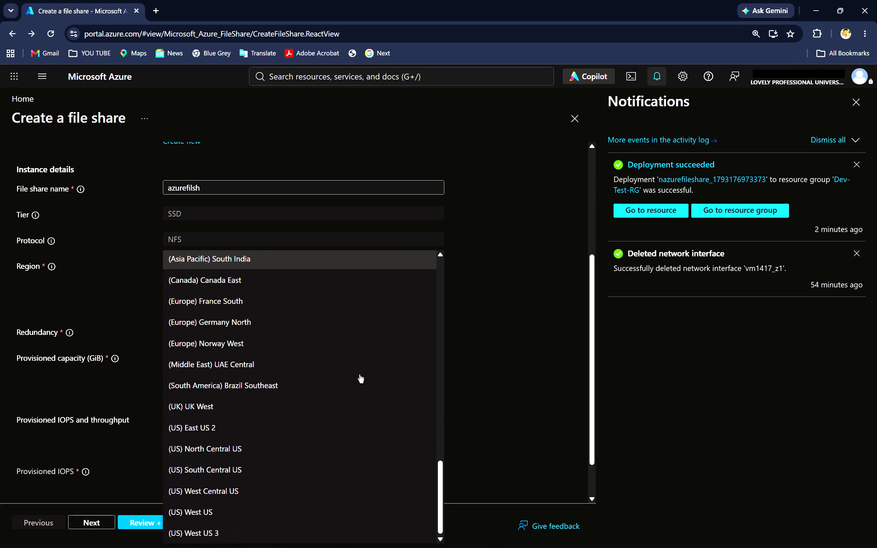
{"action": "scroll", "coordinate": [360, 374], "scroll_direction": "down", "scroll_amount": 1}
{"action": "scroll", "coordinate": [360, 374], "scroll_direction": "up", "scroll_amount": 7}
{"action": "scroll", "coordinate": [360, 374], "scroll_direction": "down", "scroll_amount": 12}
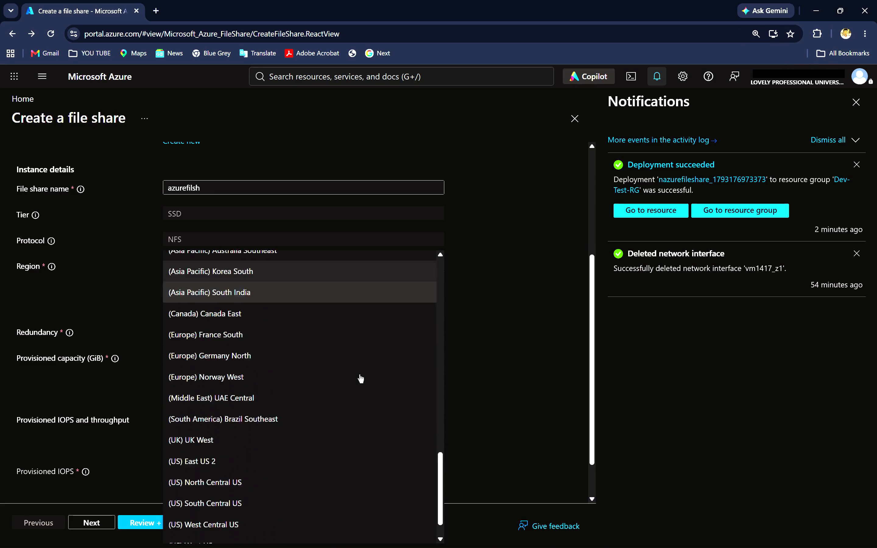
{"action": "scroll", "coordinate": [360, 374], "scroll_direction": "up", "scroll_amount": 3}
{"action": "scroll", "coordinate": [360, 374], "scroll_direction": "down", "scroll_amount": 2}
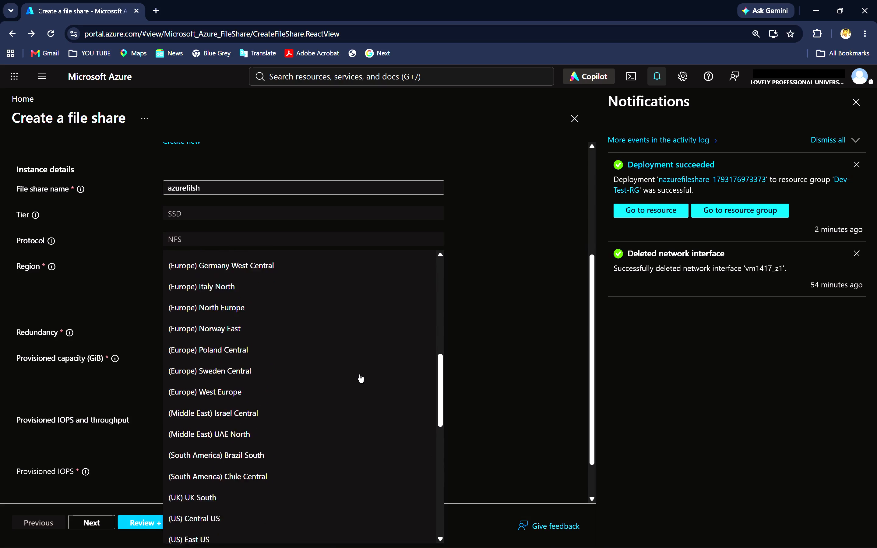
{"action": "scroll", "coordinate": [360, 374], "scroll_direction": "down", "scroll_amount": 10}
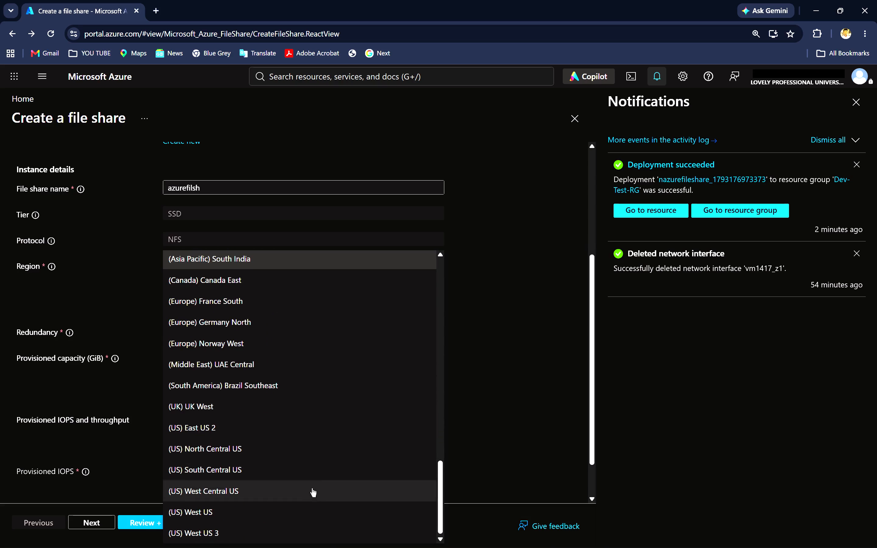
{"action": "scroll", "coordinate": [289, 502], "scroll_direction": "up", "scroll_amount": 1}
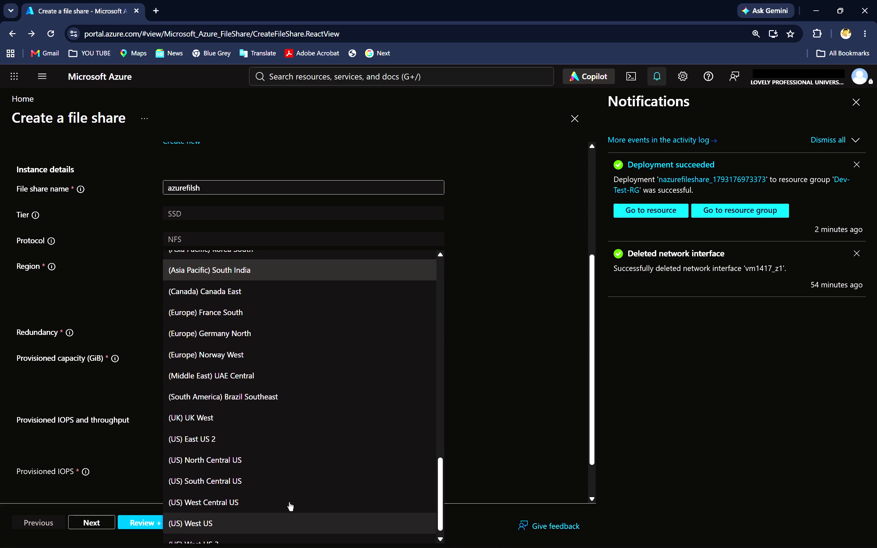
{"action": "scroll", "coordinate": [289, 502], "scroll_direction": "up", "scroll_amount": 2}
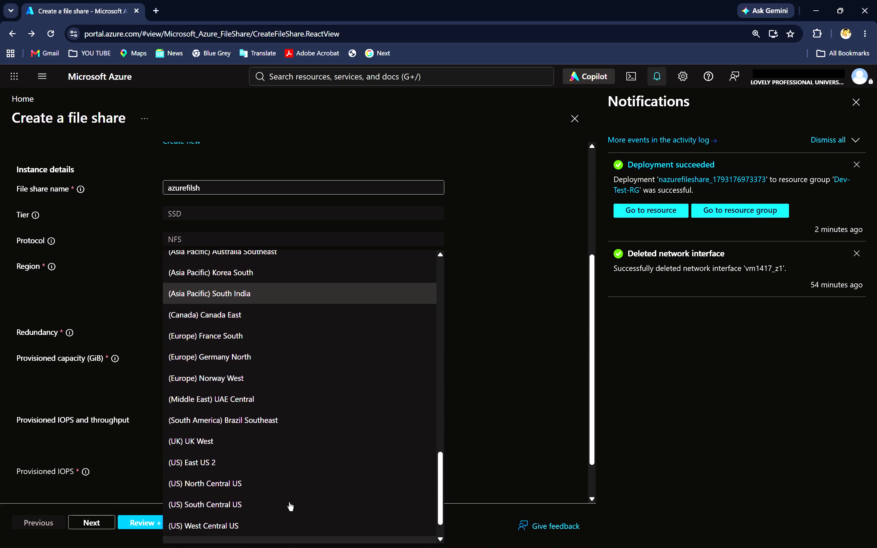
{"action": "scroll", "coordinate": [289, 502], "scroll_direction": "up", "scroll_amount": 1}
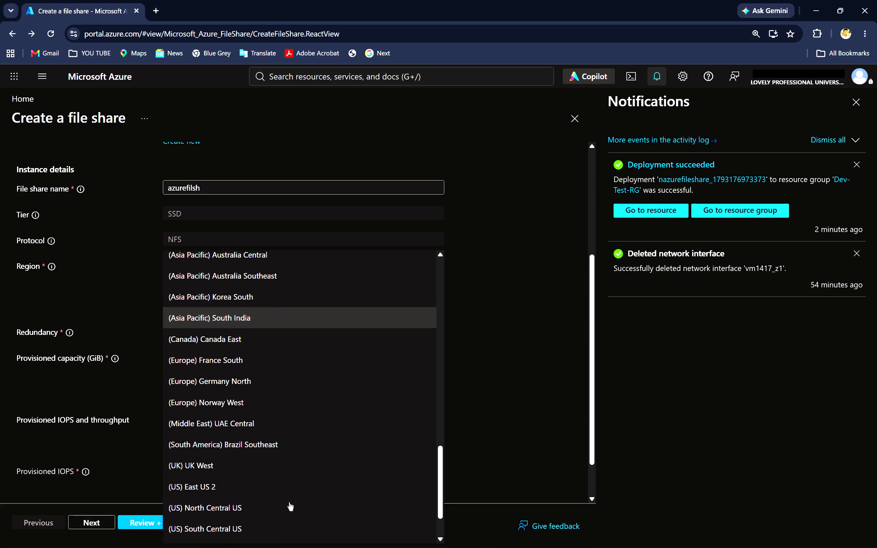
{"action": "scroll", "coordinate": [289, 502], "scroll_direction": "up", "scroll_amount": 2}
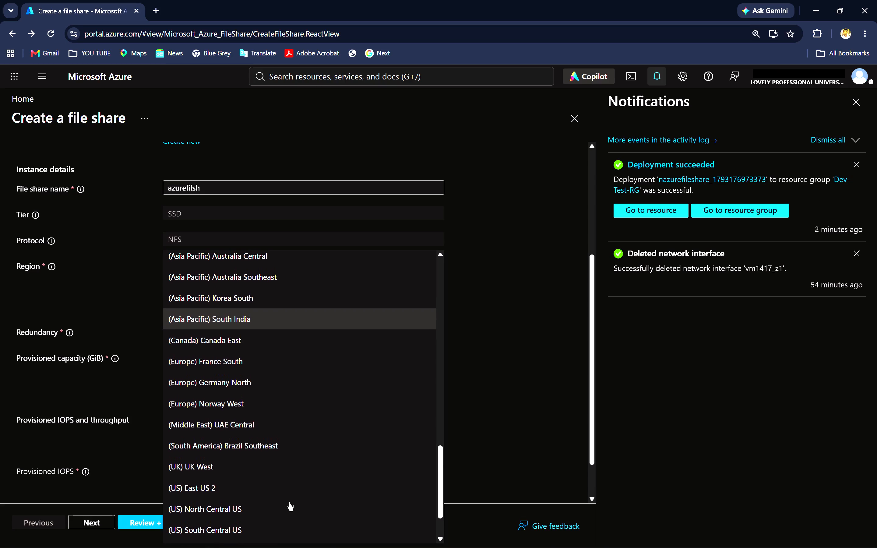
{"action": "scroll", "coordinate": [289, 502], "scroll_direction": "up", "scroll_amount": 3}
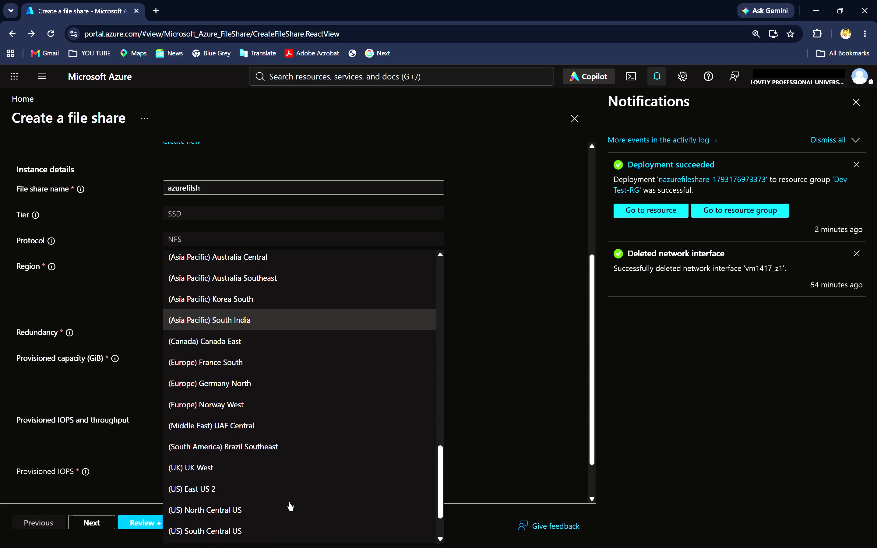
{"action": "scroll", "coordinate": [289, 502], "scroll_direction": "up", "scroll_amount": 1}
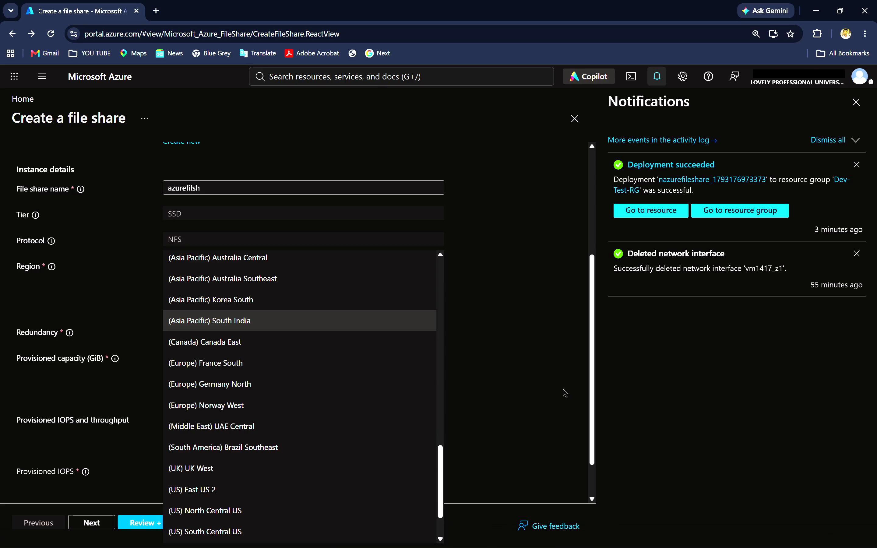
{"action": "scroll", "coordinate": [389, 366], "scroll_direction": "up", "scroll_amount": 5}
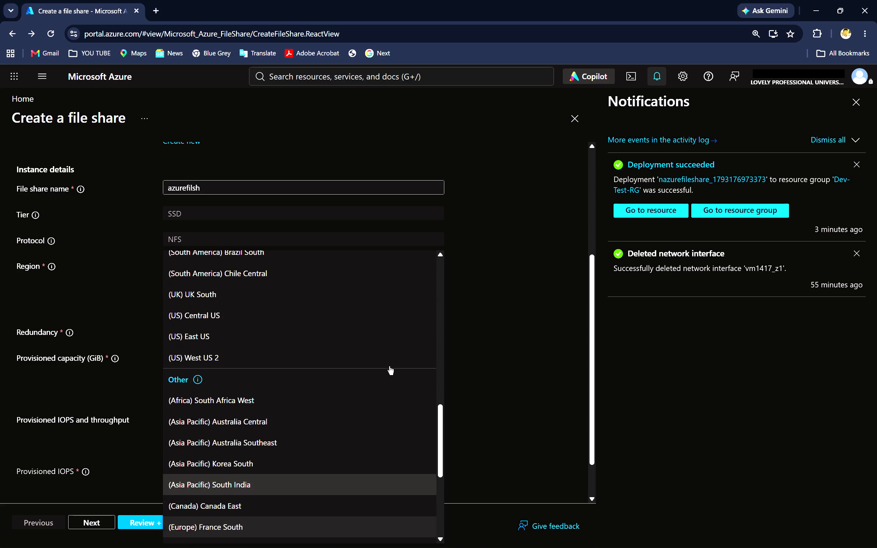
{"action": "scroll", "coordinate": [389, 366], "scroll_direction": "up", "scroll_amount": 13}
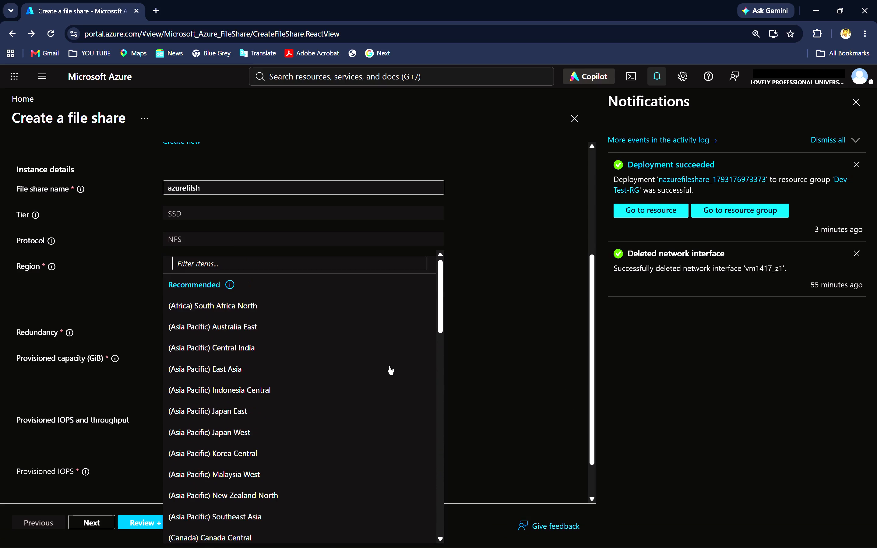
{"action": "scroll", "coordinate": [389, 366], "scroll_direction": "down", "scroll_amount": 13}
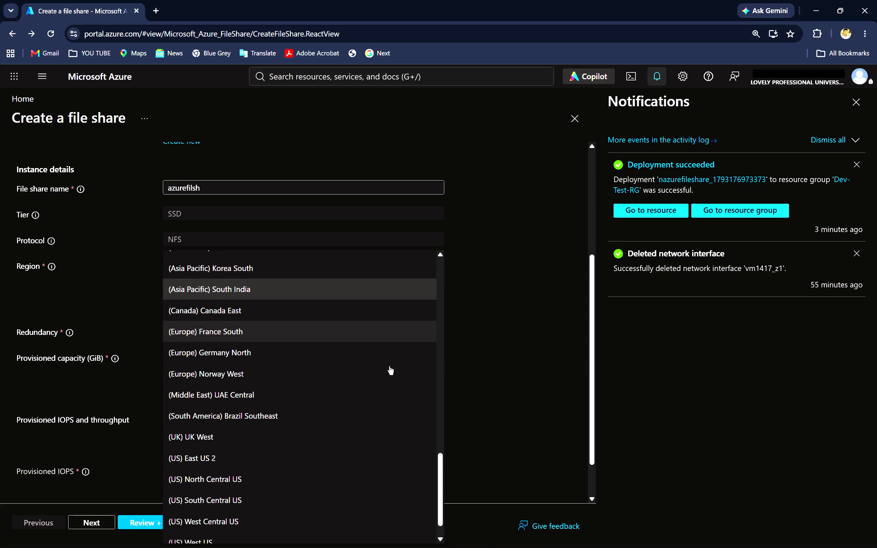
{"action": "scroll", "coordinate": [389, 366], "scroll_direction": "down", "scroll_amount": 4}
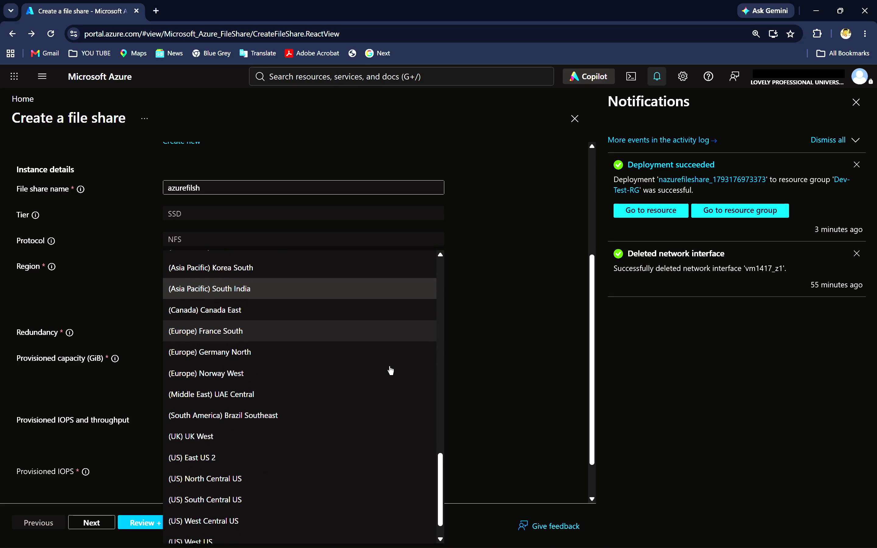
{"action": "scroll", "coordinate": [389, 366], "scroll_direction": "down", "scroll_amount": 2}
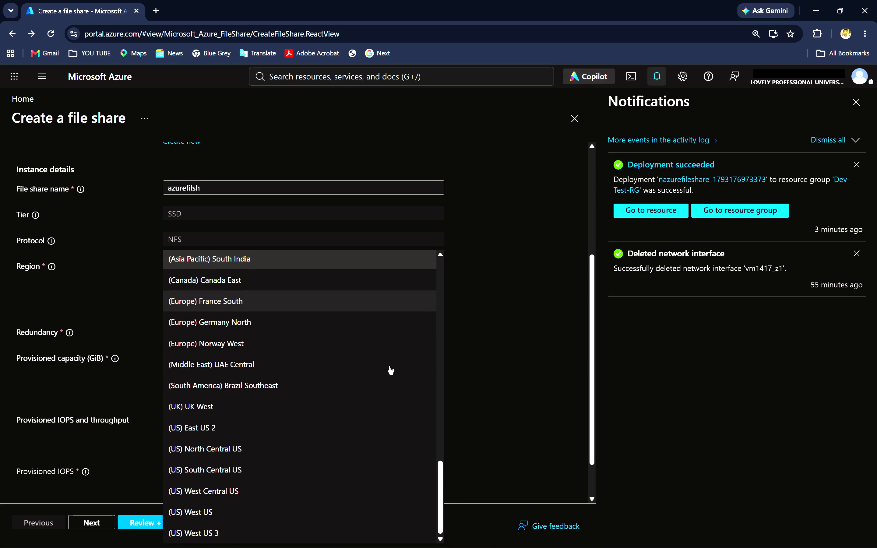
{"action": "scroll", "coordinate": [389, 366], "scroll_direction": "down", "scroll_amount": 1}
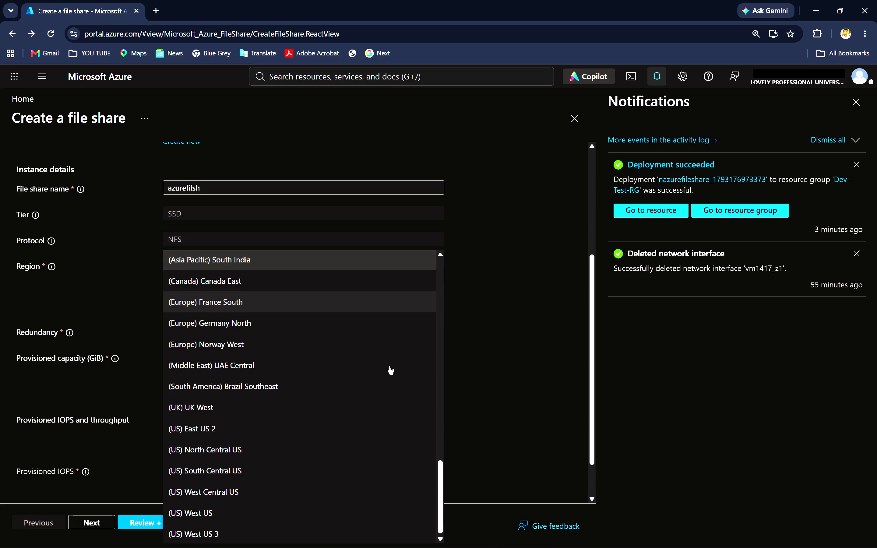
{"action": "scroll", "coordinate": [389, 366], "scroll_direction": "down", "scroll_amount": 3}
{"action": "scroll", "coordinate": [389, 366], "scroll_direction": "up", "scroll_amount": 1}
{"action": "scroll", "coordinate": [389, 366], "scroll_direction": "down", "scroll_amount": 8}
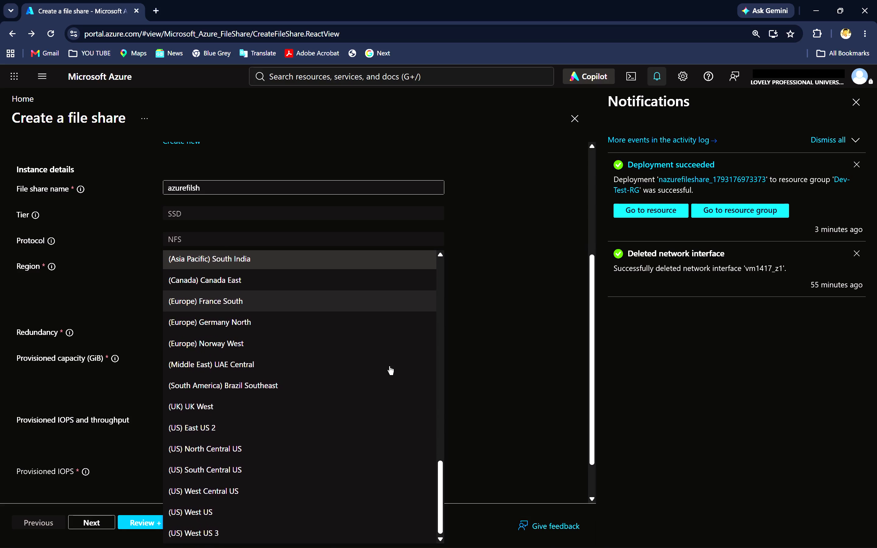
{"action": "scroll", "coordinate": [389, 366], "scroll_direction": "up", "scroll_amount": 12}
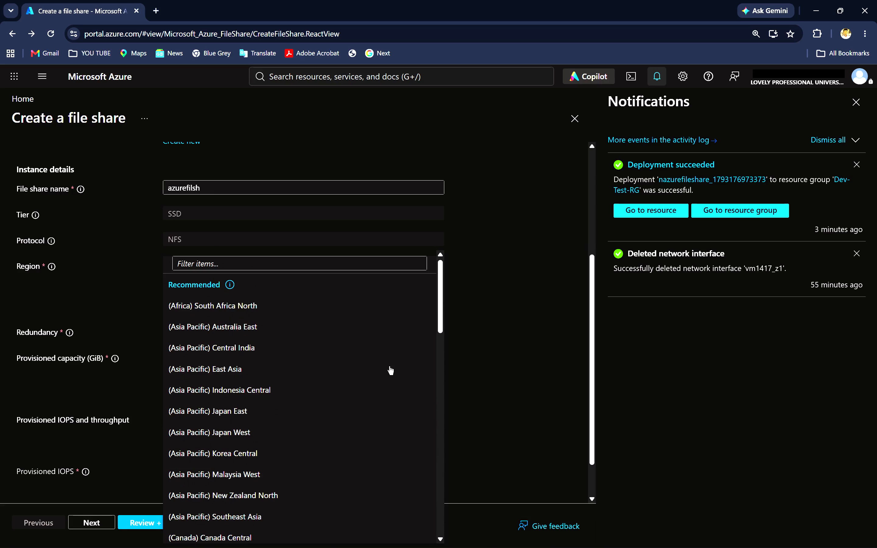
{"action": "scroll", "coordinate": [389, 366], "scroll_direction": "down", "scroll_amount": 10}
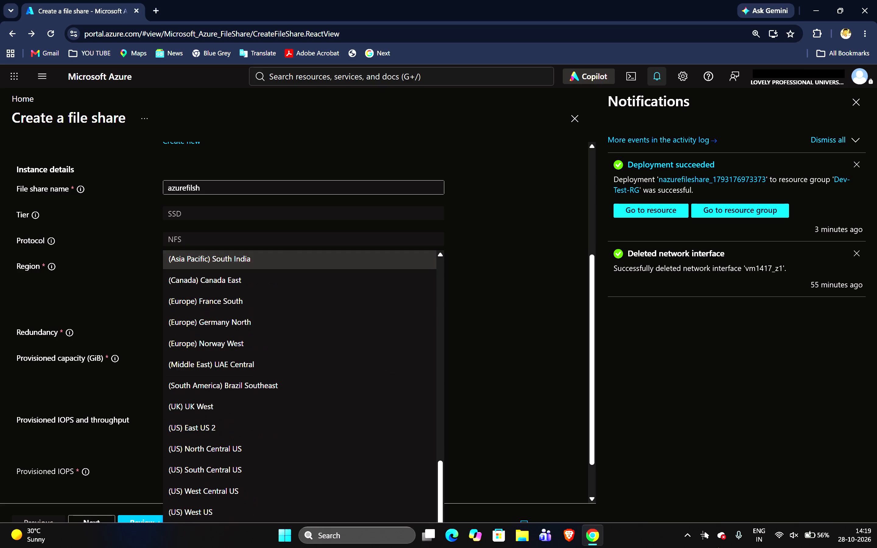
{"action": "left_click", "coordinate": [718, 547]}
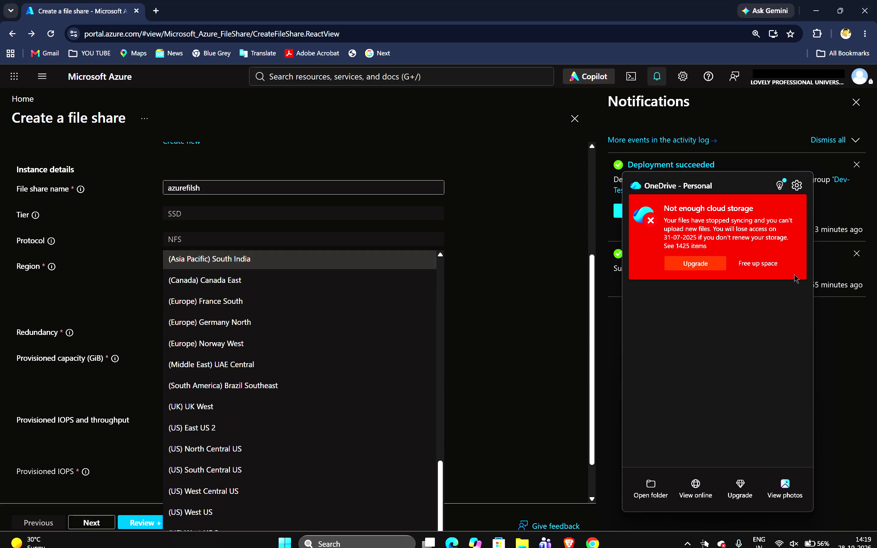
{"action": "left_click", "coordinate": [546, 271]}
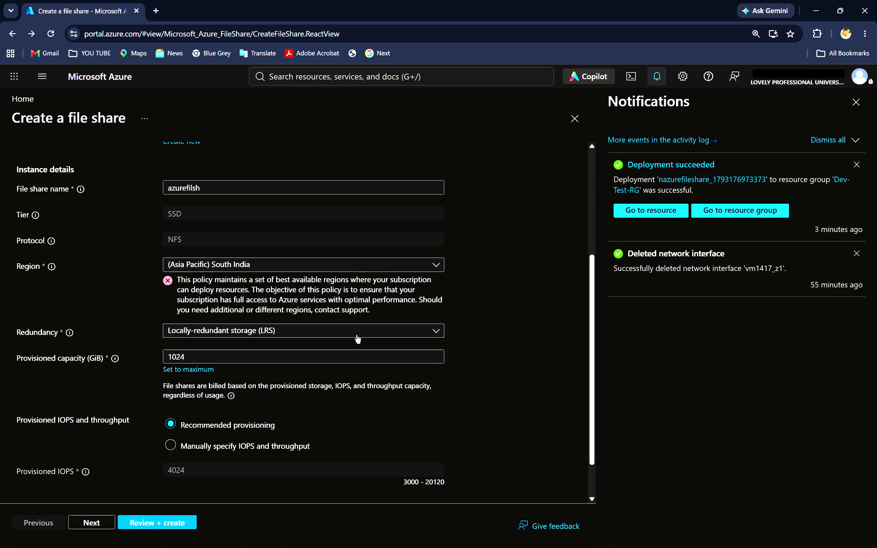
Open the region choices for the file share again.
{"action": "double_click", "coordinate": [350, 258]}
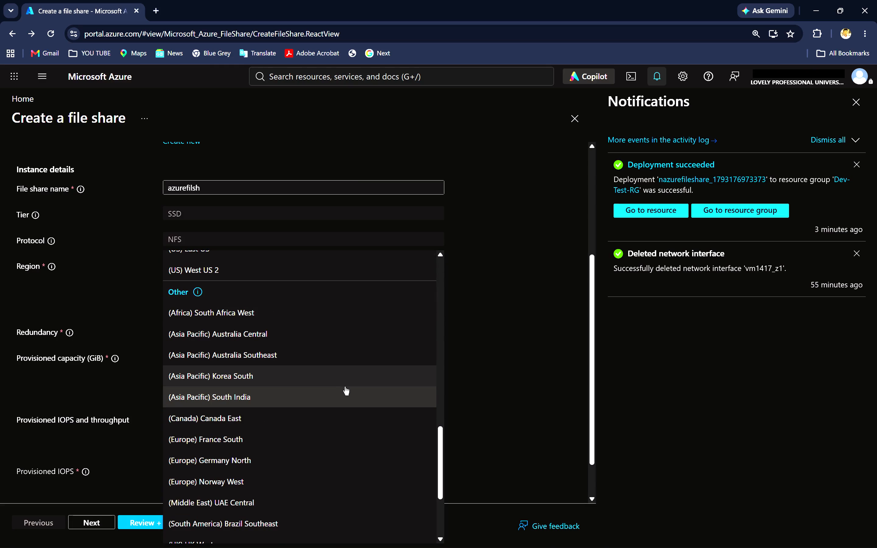
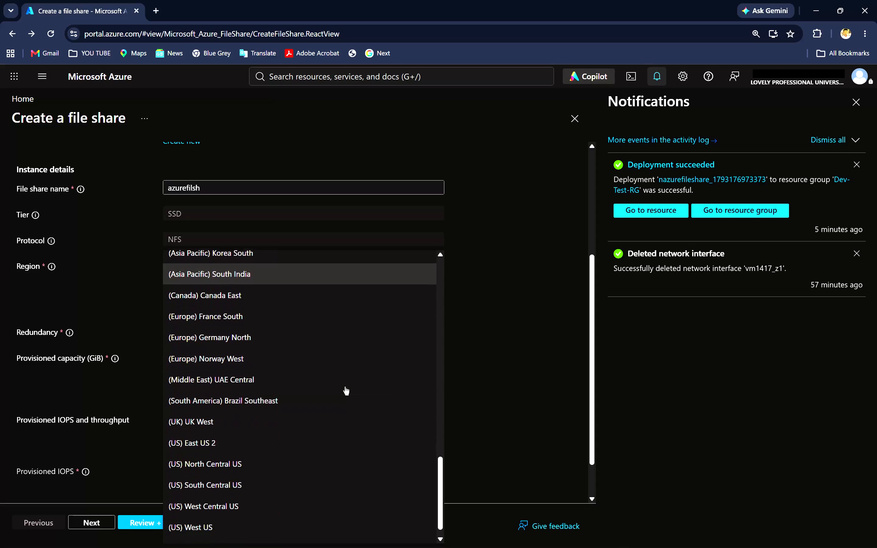
Examine the other regions offered for the file share, from Australia Southeast through West US 3.
{"action": "scroll", "coordinate": [345, 386], "scroll_direction": "down", "scroll_amount": 5}
{"action": "scroll", "coordinate": [345, 386], "scroll_direction": "up", "scroll_amount": 1}
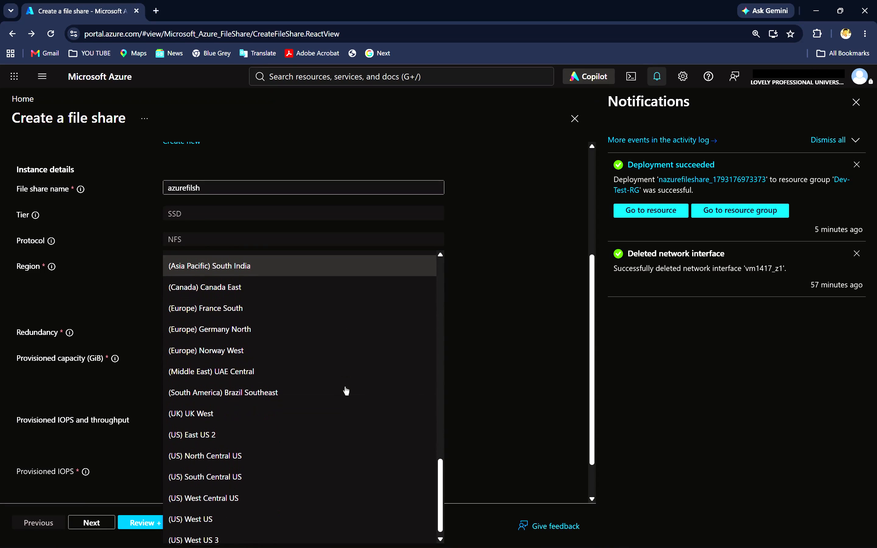
{"action": "scroll", "coordinate": [345, 386], "scroll_direction": "up", "scroll_amount": 1}
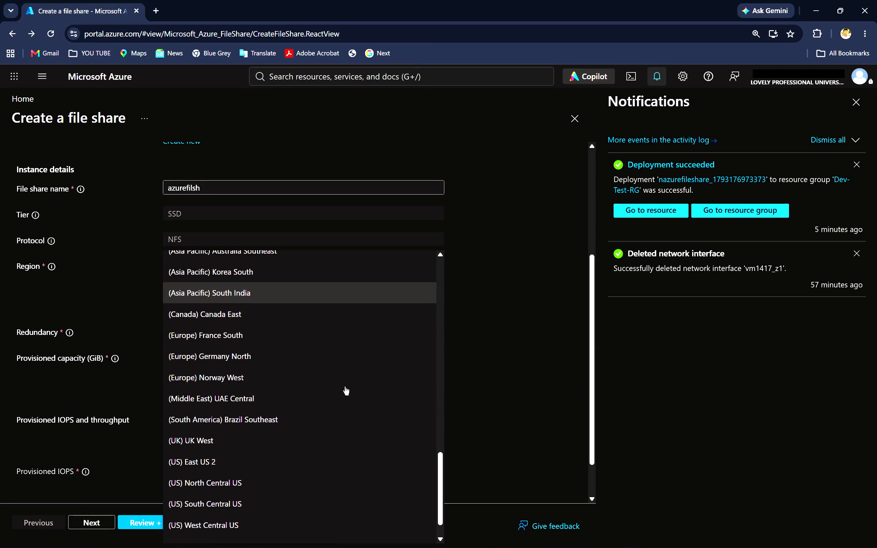
{"action": "scroll", "coordinate": [345, 386], "scroll_direction": "up", "scroll_amount": 1}
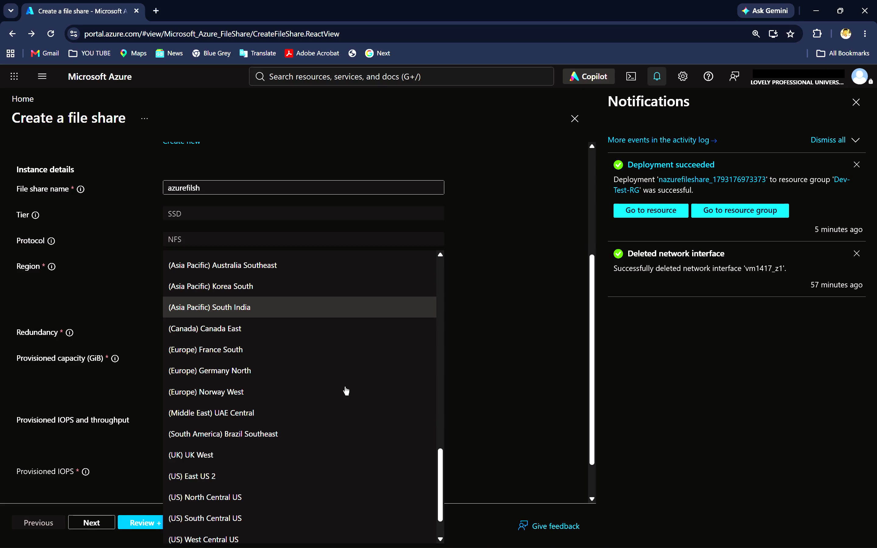
{"action": "scroll", "coordinate": [345, 386], "scroll_direction": "down", "scroll_amount": 4}
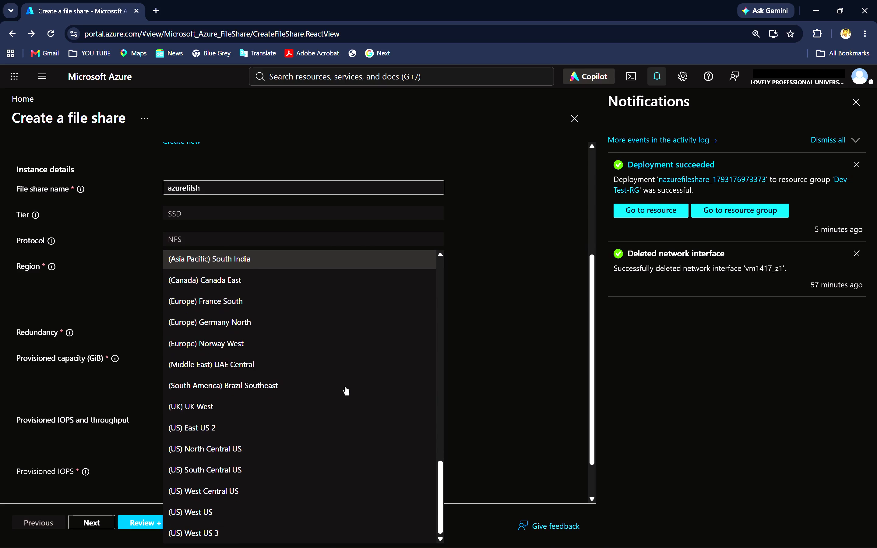
{"action": "scroll", "coordinate": [345, 386], "scroll_direction": "down", "scroll_amount": 3}
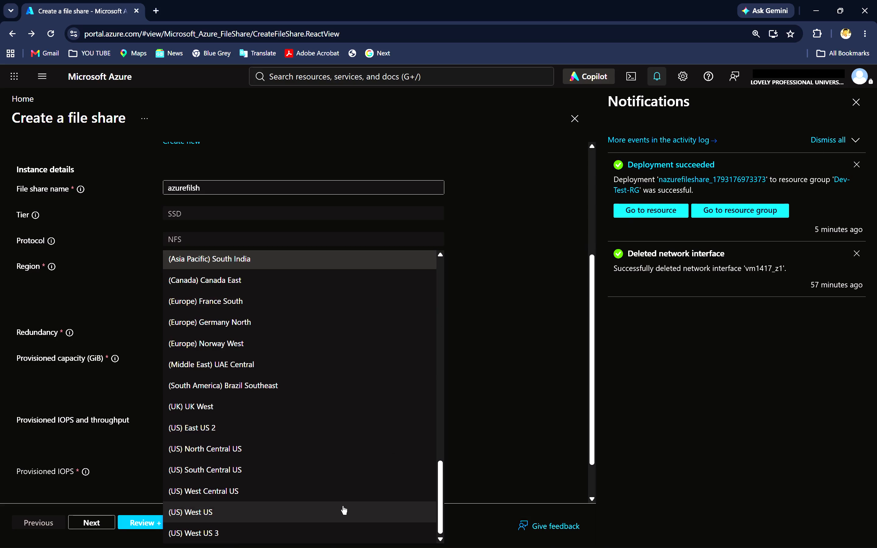
{"action": "scroll", "coordinate": [343, 506], "scroll_direction": "down", "scroll_amount": 3}
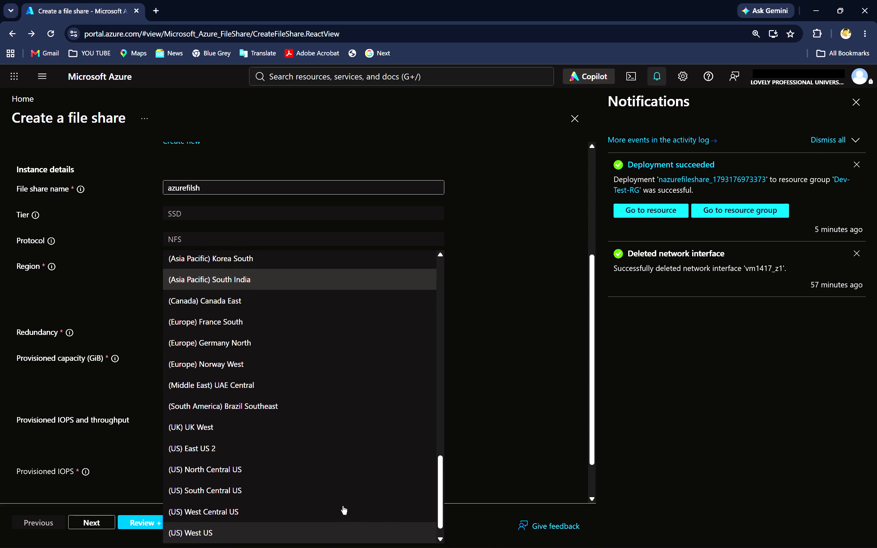
{"action": "scroll", "coordinate": [343, 506], "scroll_direction": "down", "scroll_amount": 1}
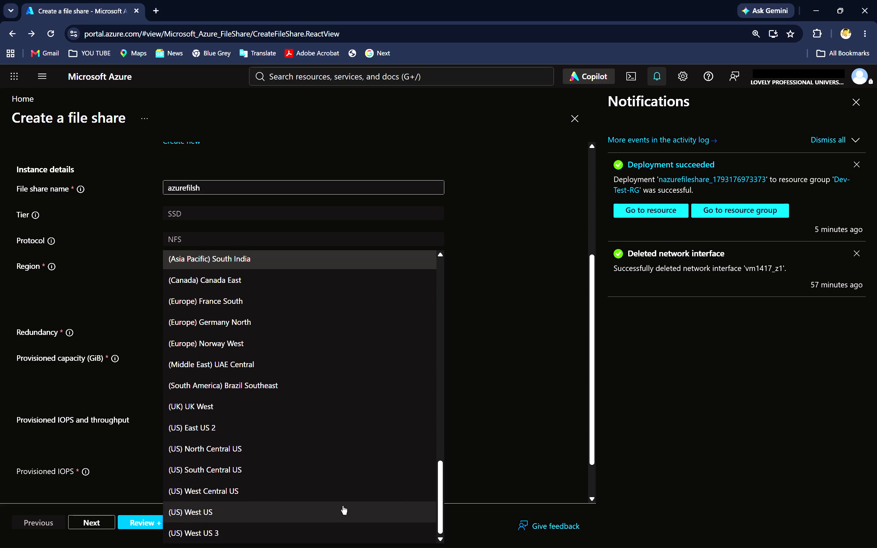
Open the overview of the deployed nazurefileshare storage account.
{"action": "left_click", "coordinate": [657, 206]}
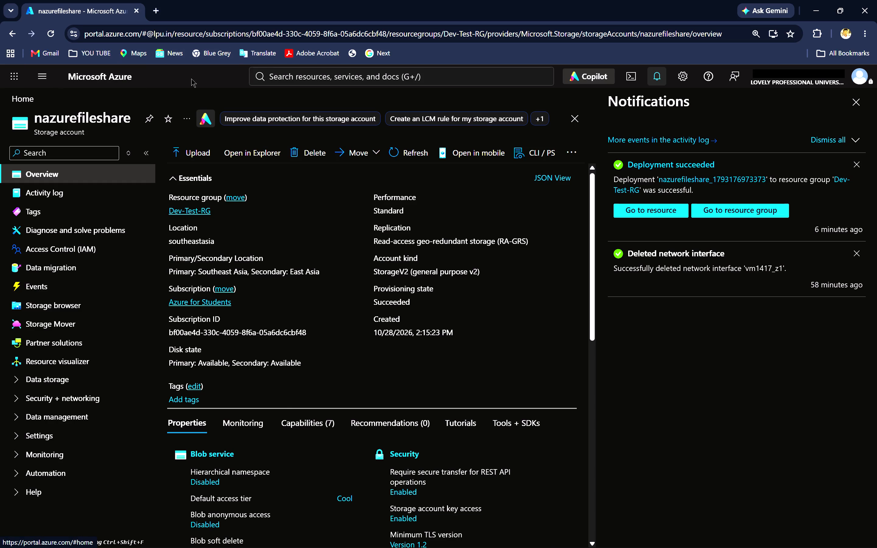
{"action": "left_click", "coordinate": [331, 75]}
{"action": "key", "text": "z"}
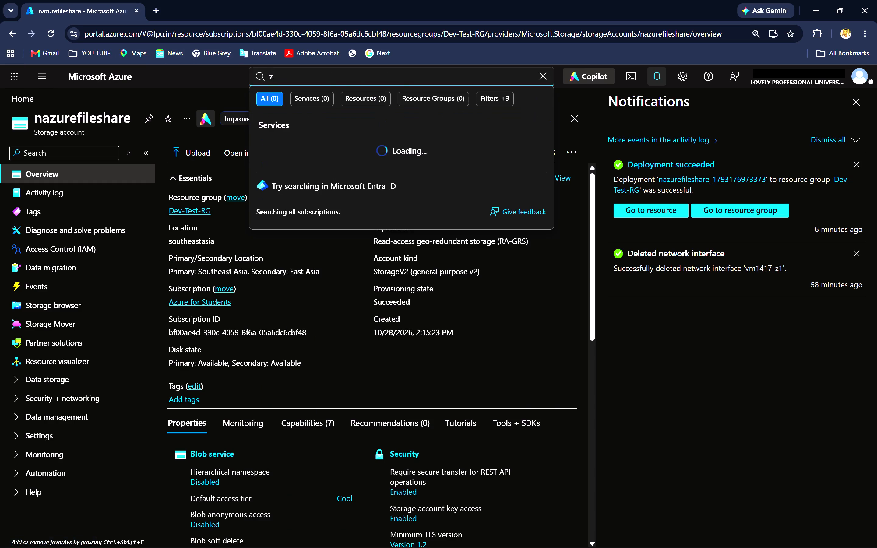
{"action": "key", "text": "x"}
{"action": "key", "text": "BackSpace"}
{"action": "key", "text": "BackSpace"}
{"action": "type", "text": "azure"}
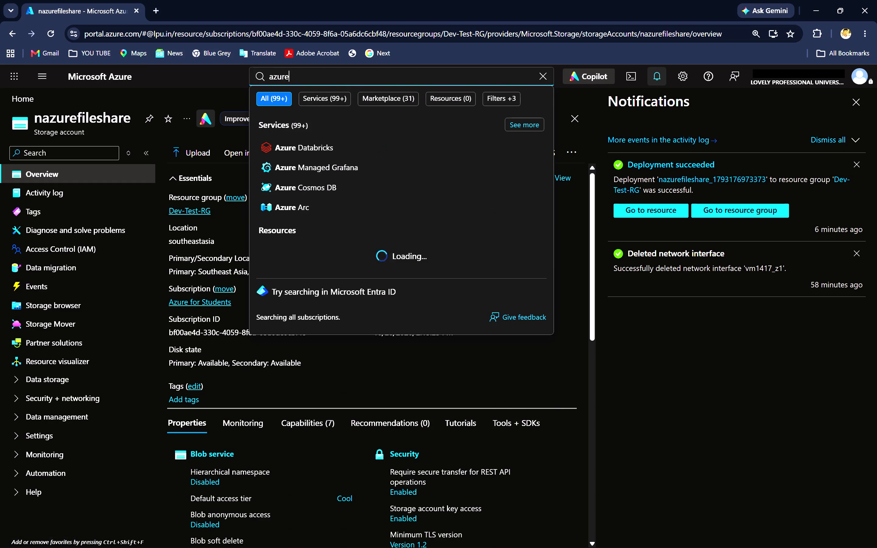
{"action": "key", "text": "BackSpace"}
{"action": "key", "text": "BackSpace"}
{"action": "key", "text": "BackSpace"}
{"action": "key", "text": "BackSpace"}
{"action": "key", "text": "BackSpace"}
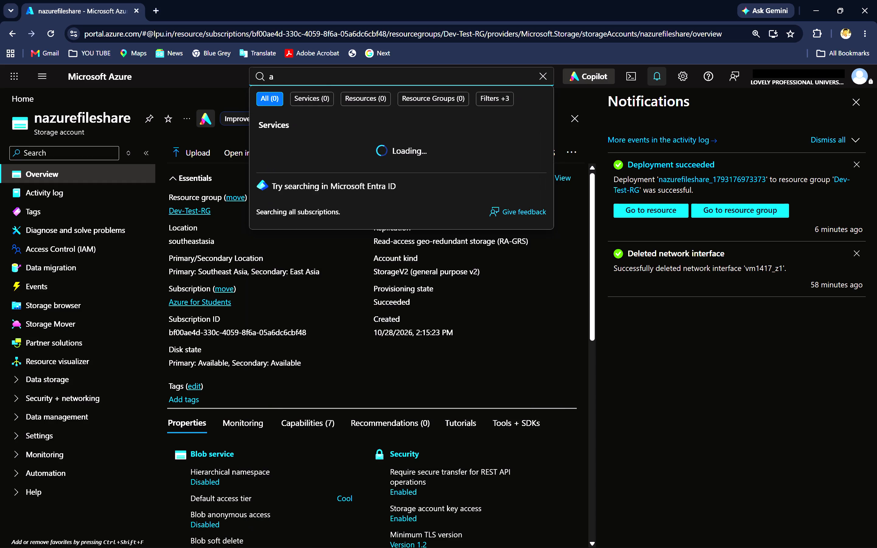
Search the portal for policy and open the Policy service.
{"action": "type", "text": "pl"}
{"action": "key", "text": "BackSpace"}
{"action": "type", "text": "olicy"}
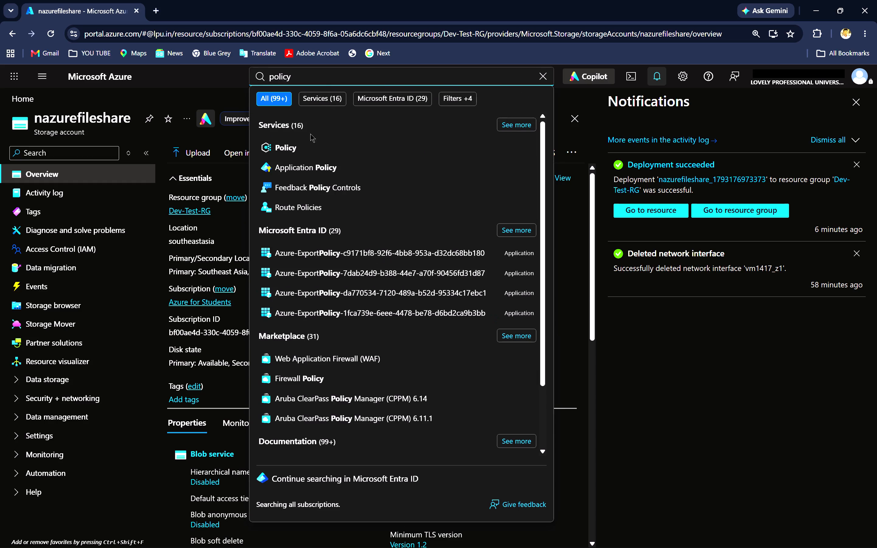
{"action": "left_click", "coordinate": [303, 150]}
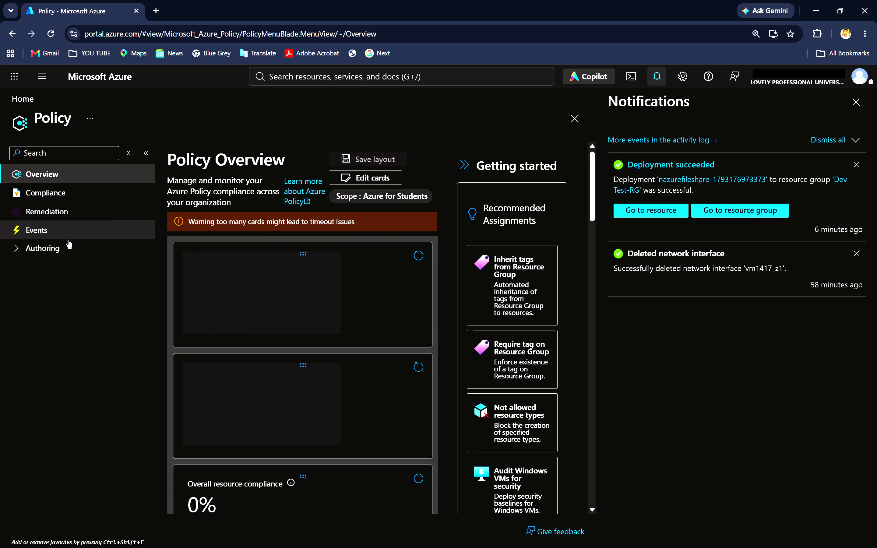
Open the Allowed resource deployment regions policy assignment and examine its parameters.
{"action": "left_click", "coordinate": [60, 247]}
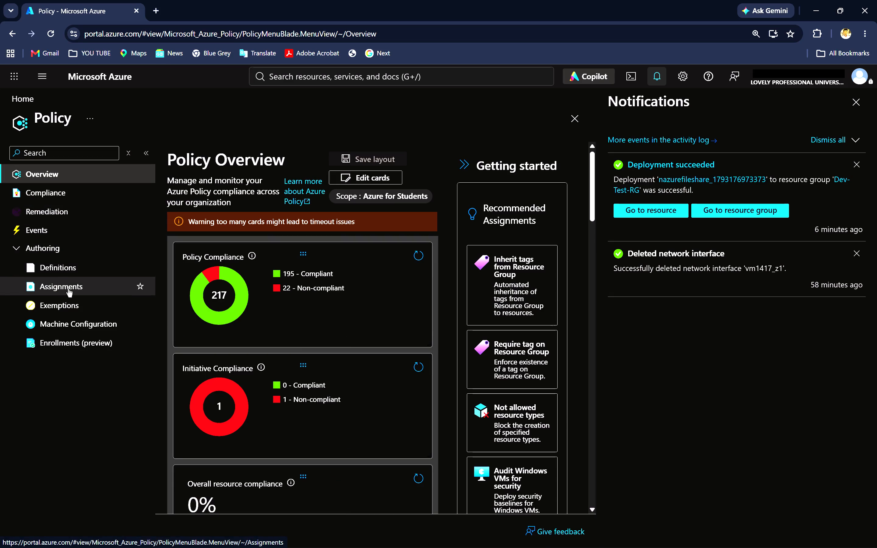
{"action": "left_click", "coordinate": [69, 289]}
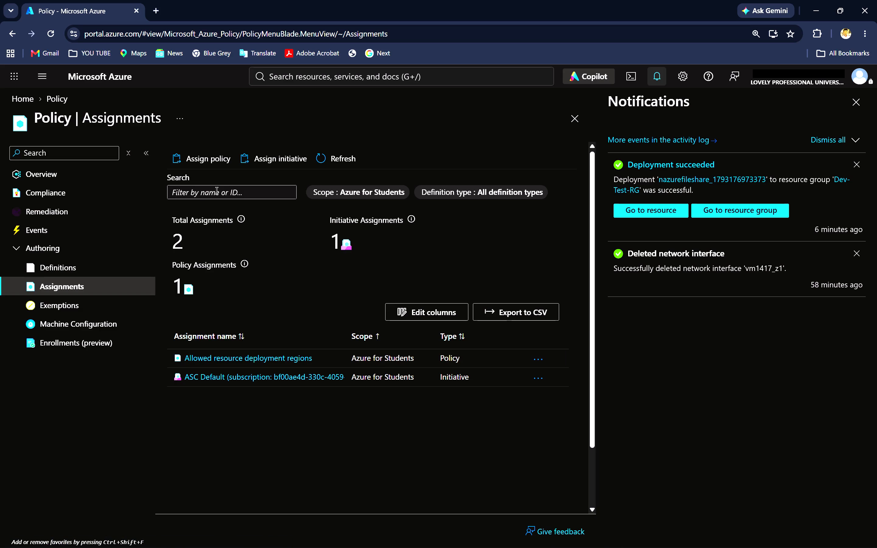
{"action": "left_click", "coordinate": [251, 360]}
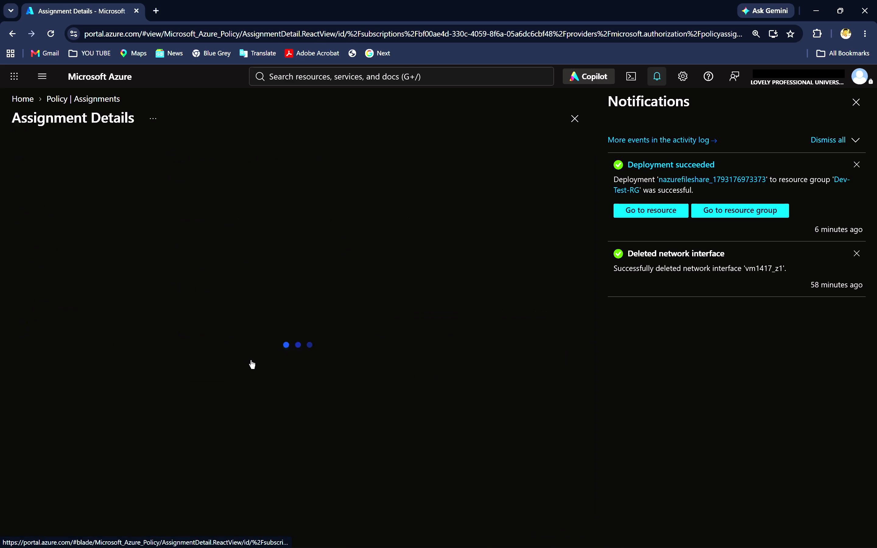
{"action": "scroll", "coordinate": [332, 378], "scroll_direction": "right", "scroll_amount": 1}
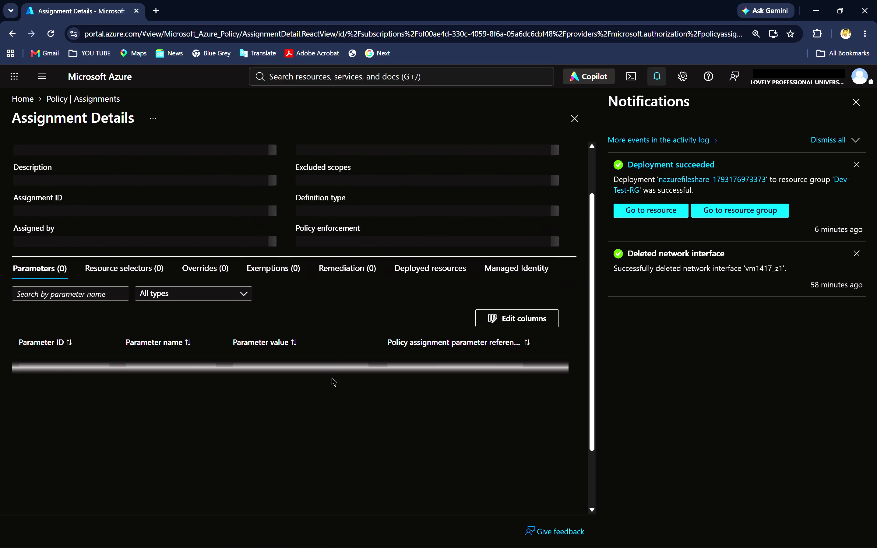
{"action": "scroll", "coordinate": [332, 378], "scroll_direction": "right", "scroll_amount": 1}
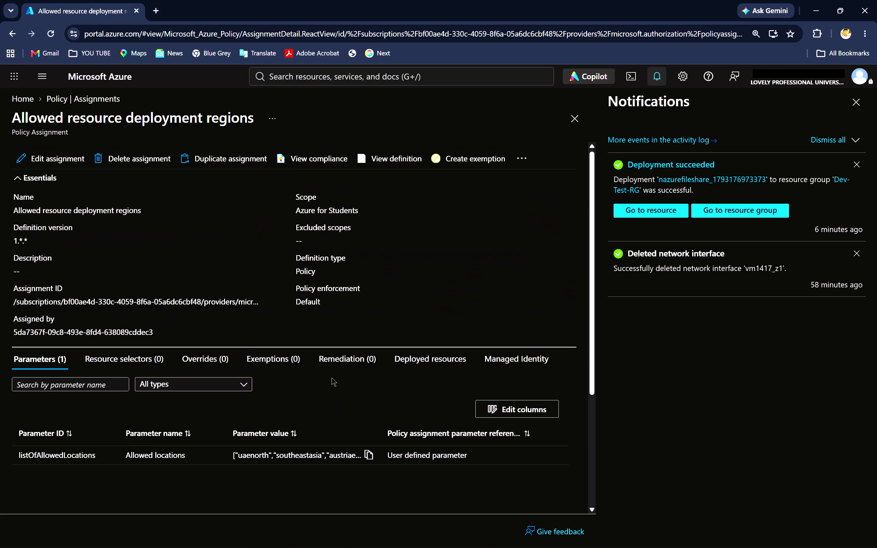
Copy the Allowed locations parameter value and paste it into a new browser tab to read the full list.
{"action": "left_click", "coordinate": [371, 450]}
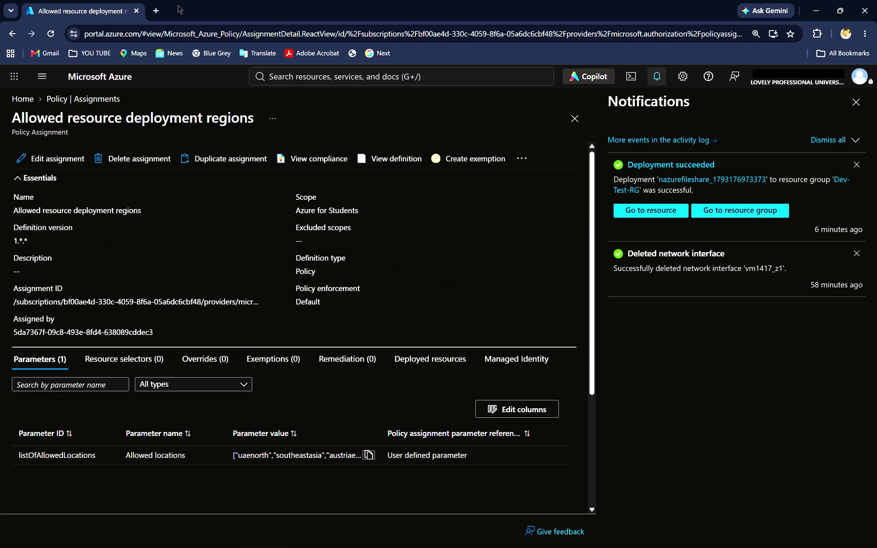
{"action": "left_click", "coordinate": [159, 8]}
{"action": "key", "text": "ctrl+v"}
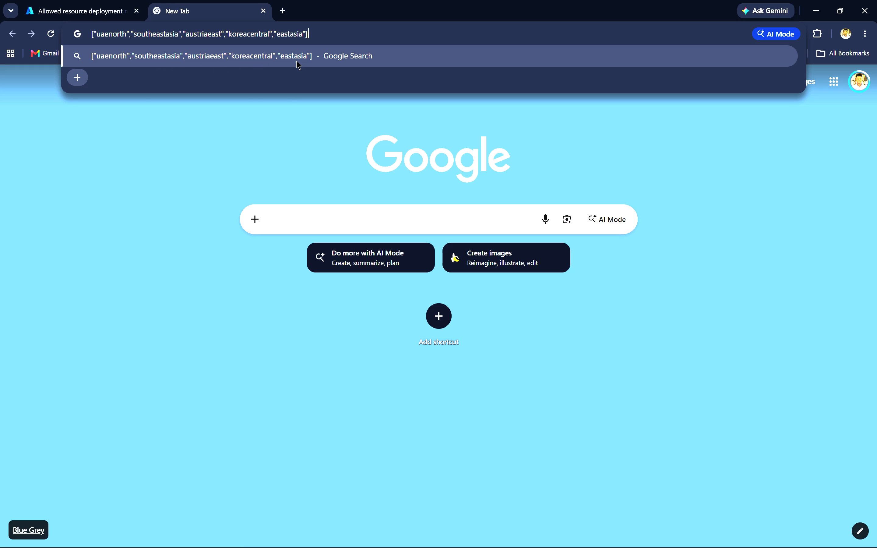
Return to the Azure portal tab and go to the portal's home page.
{"action": "left_click", "coordinate": [120, 9]}
{"action": "scroll", "coordinate": [439, 290], "scroll_direction": "up", "scroll_amount": 11}
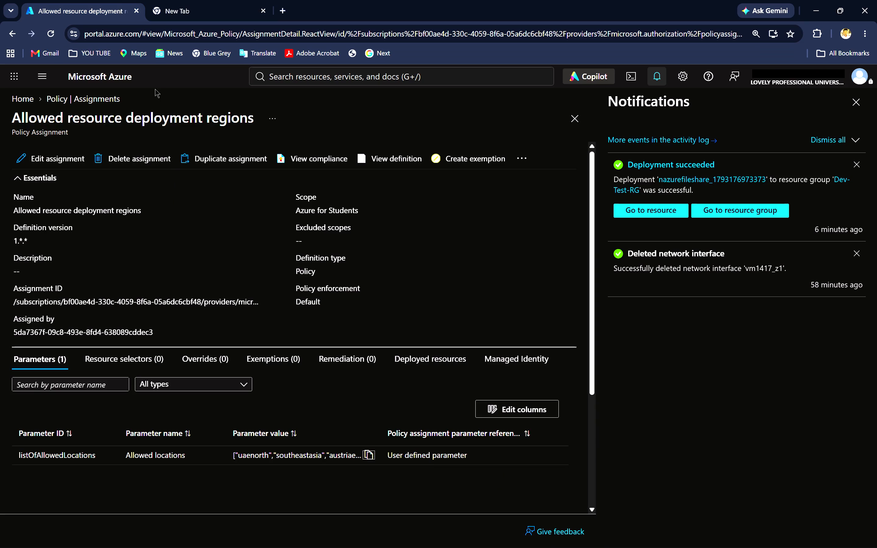
{"action": "scroll", "coordinate": [163, 250], "scroll_direction": "up", "scroll_amount": 4}
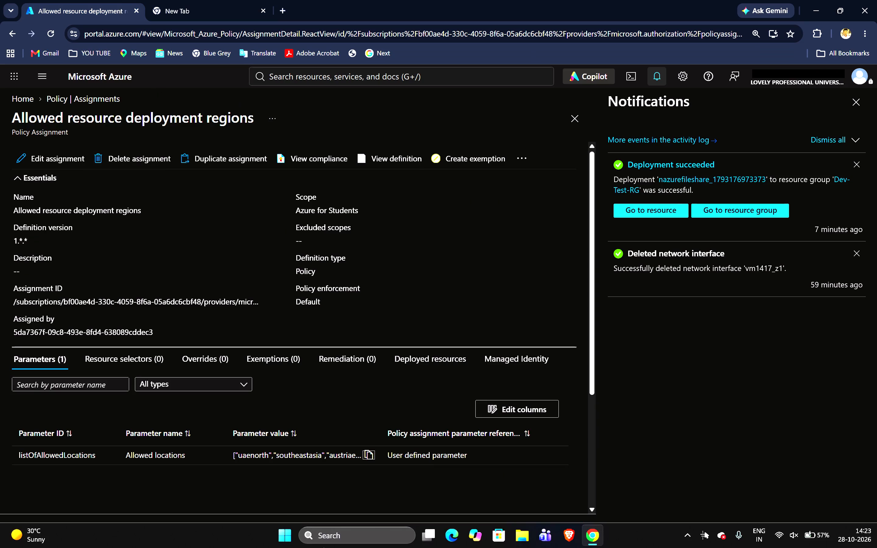
{"action": "left_click", "coordinate": [112, 82]}
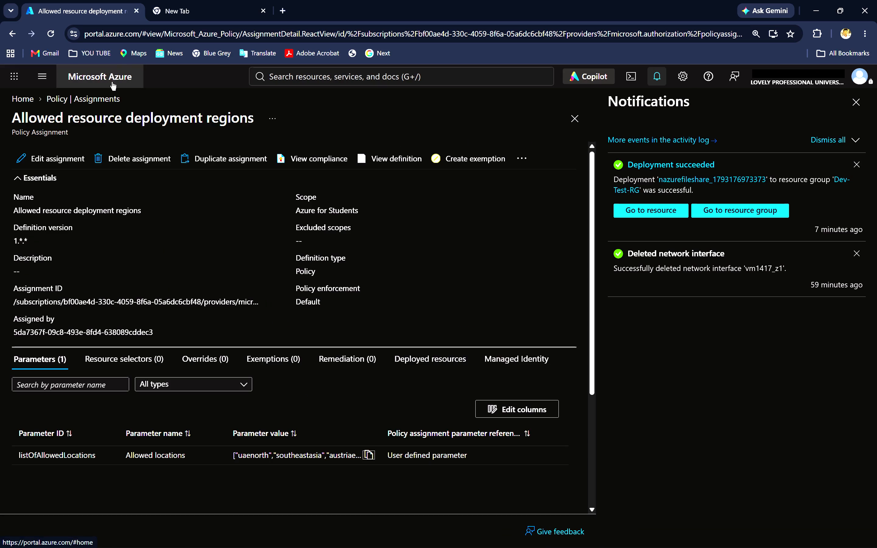
{"action": "scroll", "coordinate": [324, 346], "scroll_direction": "up", "scroll_amount": 2}
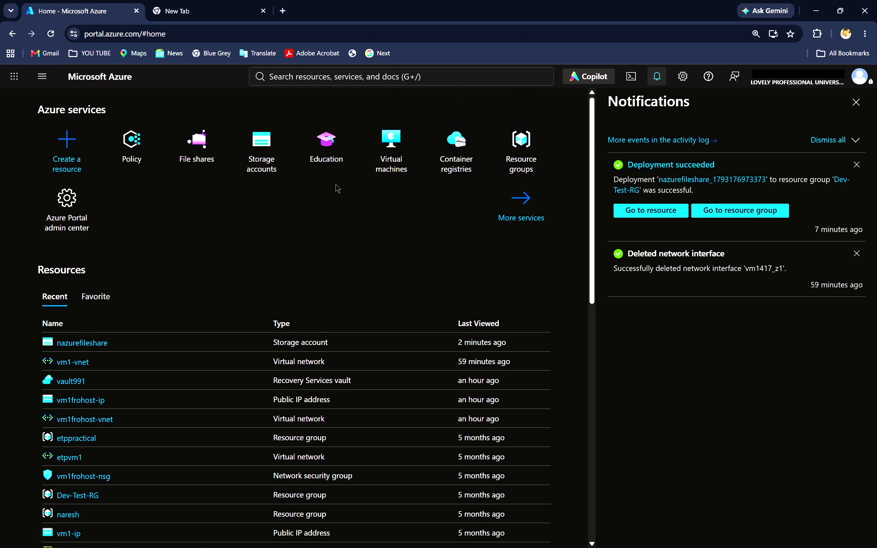
Search for policy again and reopen the Allowed resource deployment regions assignment.
{"action": "left_click", "coordinate": [318, 80]}
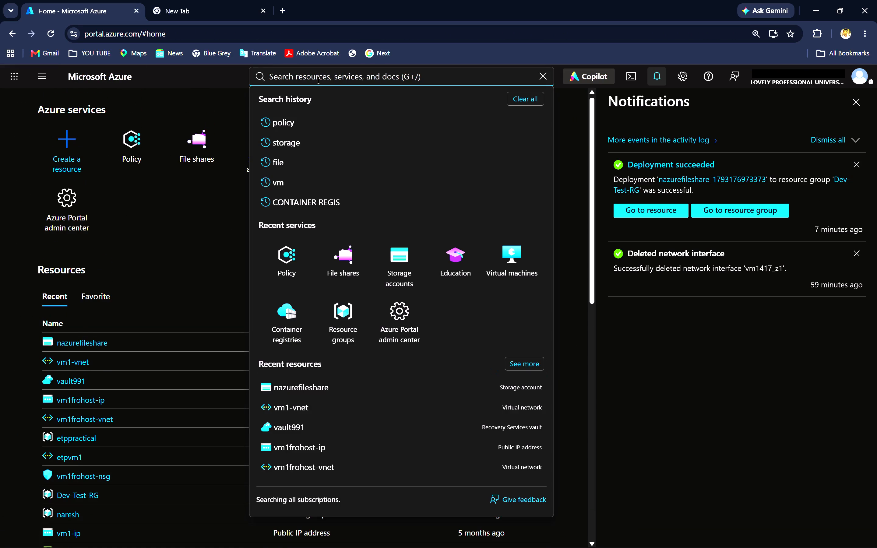
{"action": "left_click", "coordinate": [283, 118]}
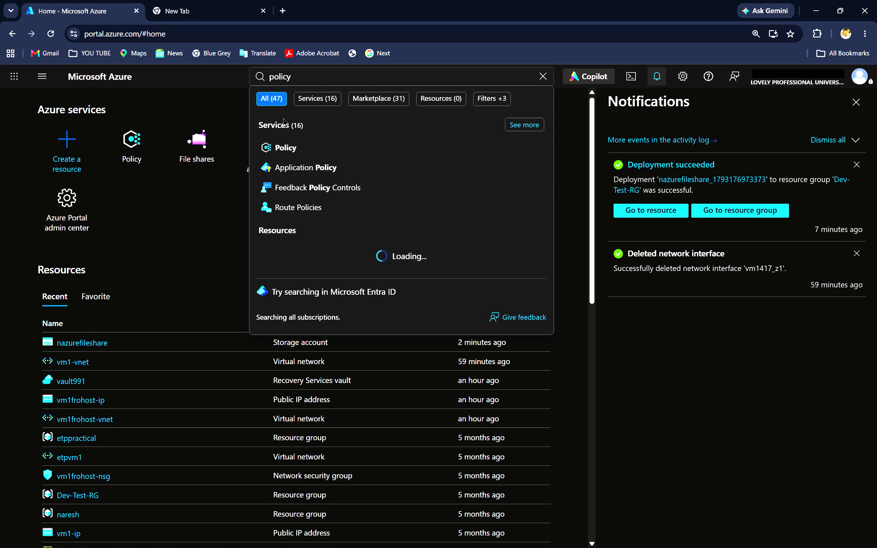
{"action": "left_click", "coordinate": [294, 149]}
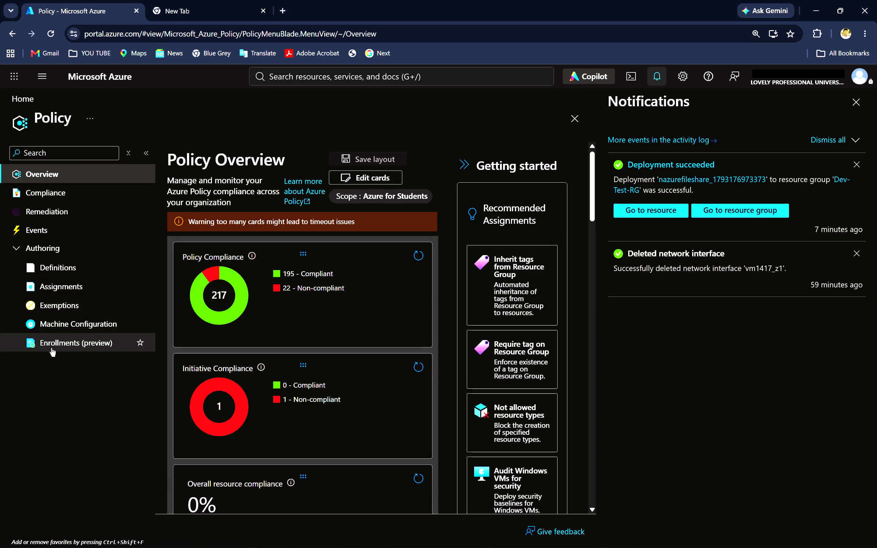
{"action": "left_click", "coordinate": [58, 290]}
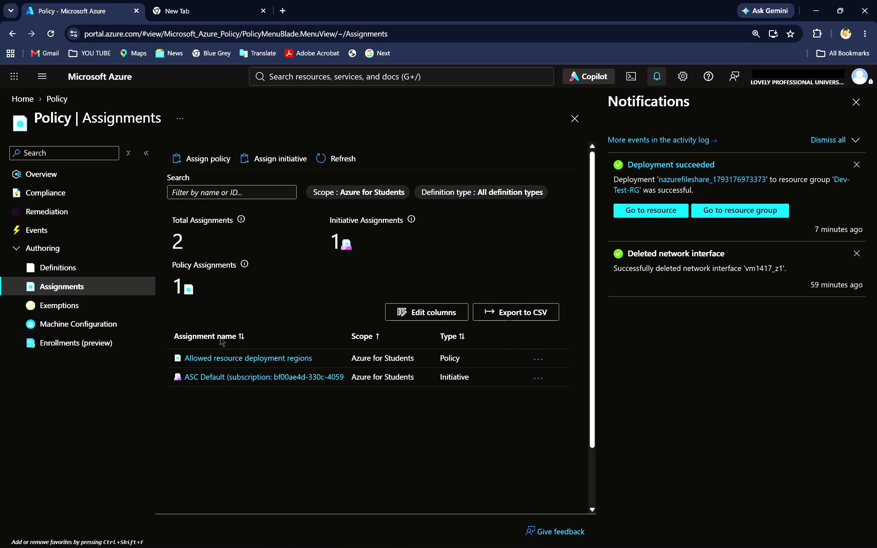
{"action": "left_click", "coordinate": [230, 357]}
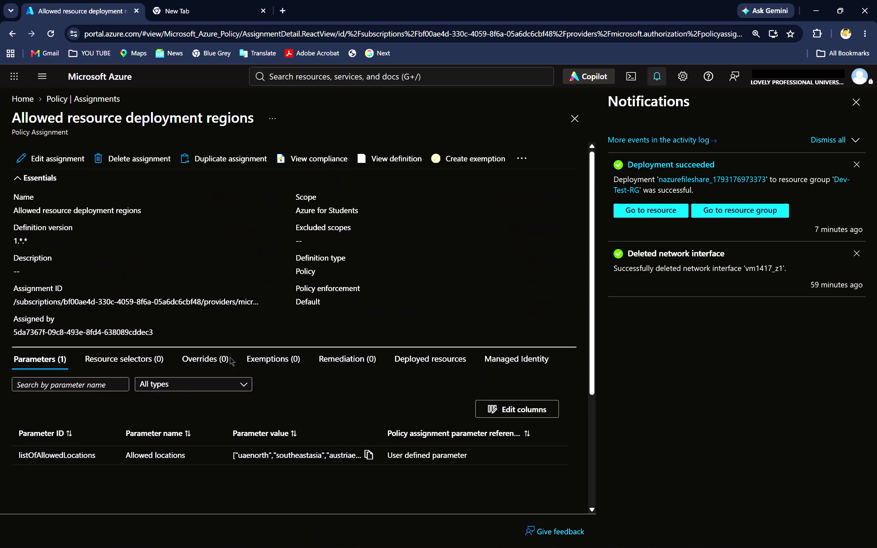
Go back through the Policy pages to the portal's home page and look over its services and recent resources.
{"action": "scroll", "coordinate": [230, 357], "scroll_direction": "right", "scroll_amount": 19}
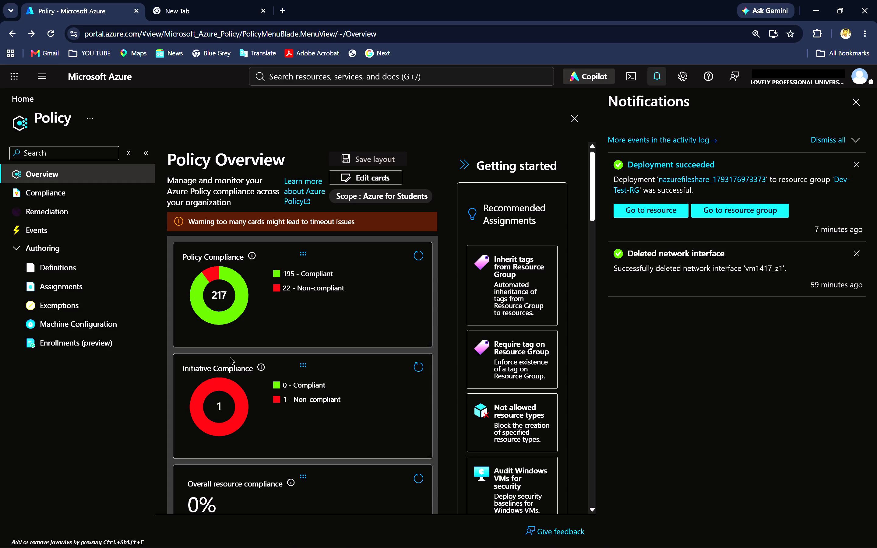
{"action": "scroll", "coordinate": [230, 357], "scroll_direction": "right", "scroll_amount": 8}
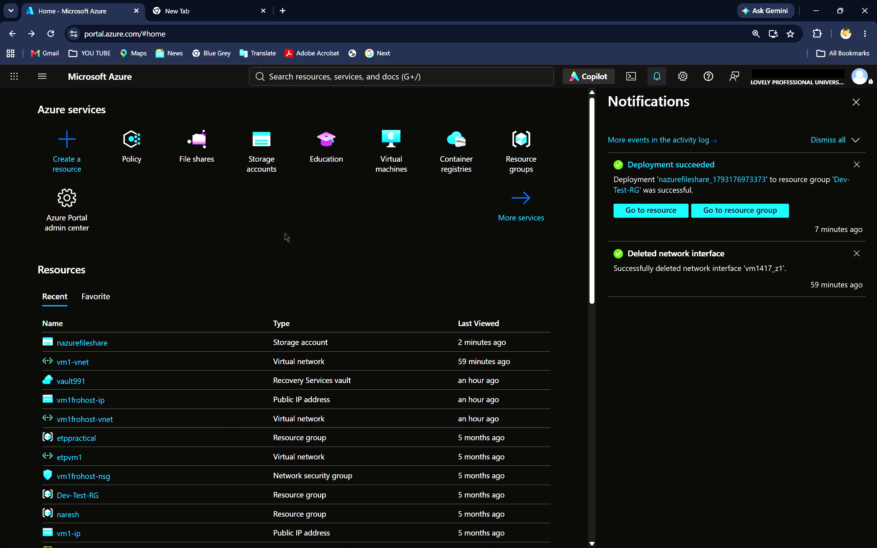
{"action": "scroll", "coordinate": [271, 226], "scroll_direction": "up", "scroll_amount": 1}
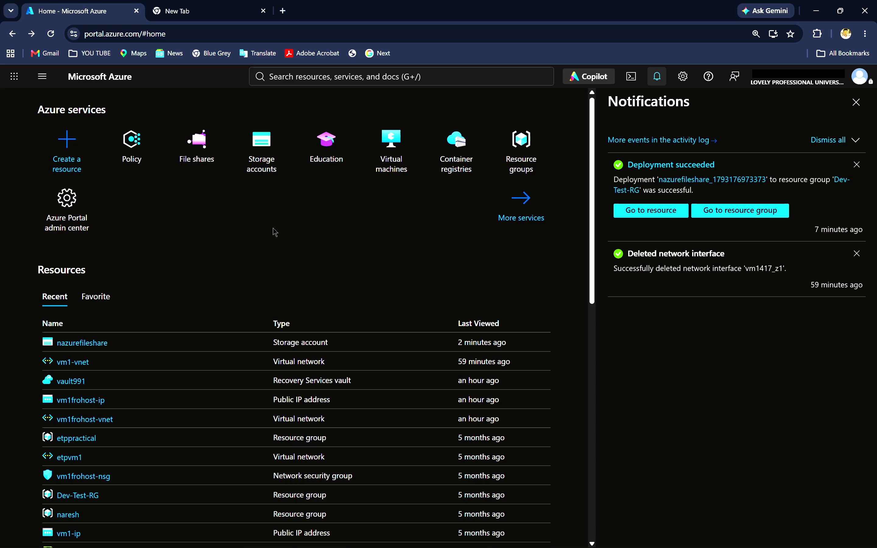
{"action": "scroll", "coordinate": [378, 275], "scroll_direction": "down", "scroll_amount": 1}
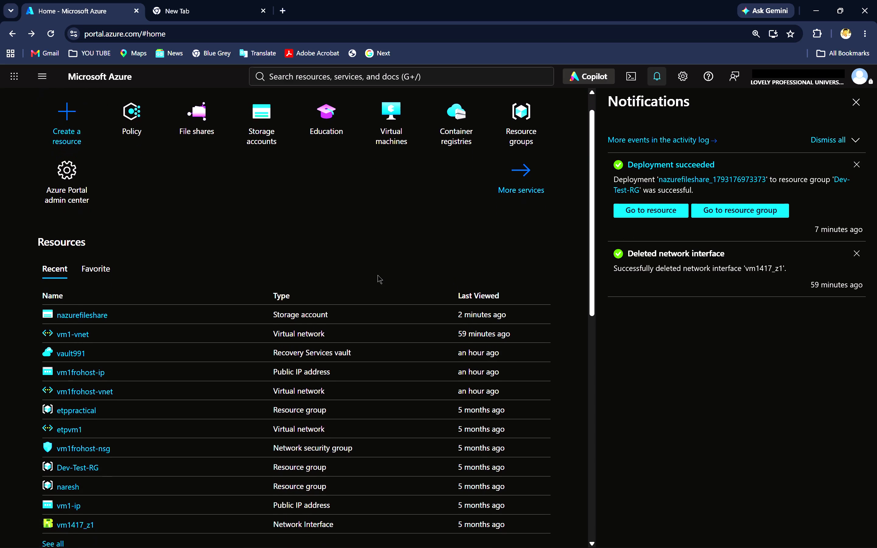
{"action": "scroll", "coordinate": [378, 275], "scroll_direction": "down", "scroll_amount": 1}
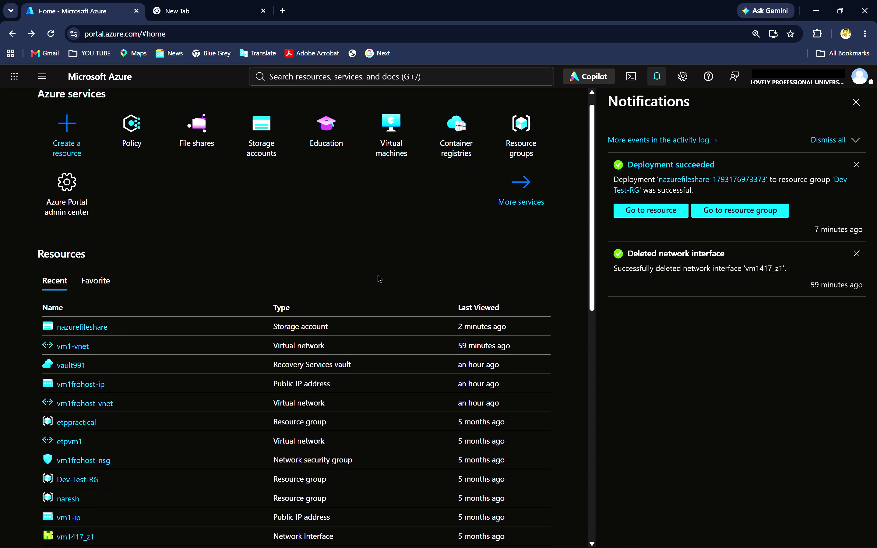
Delete the nazurefileshare storage account, entering nazurefileshare as the deletion confirmation.
{"action": "left_click", "coordinate": [105, 328]}
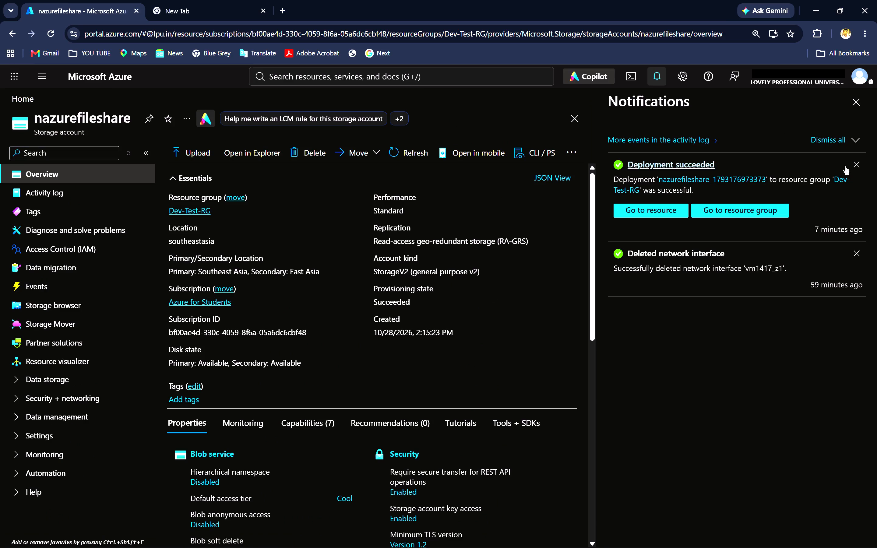
{"action": "left_click", "coordinate": [855, 100]}
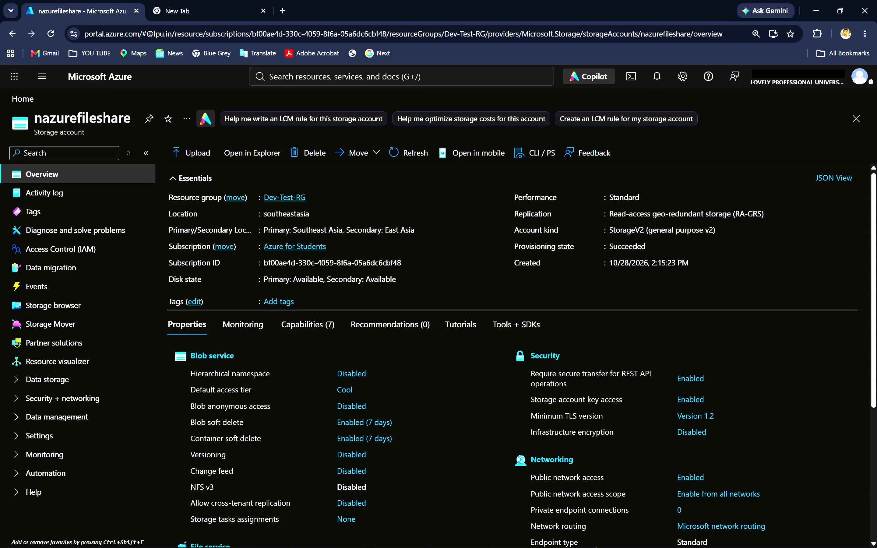
{"action": "left_click", "coordinate": [313, 153]}
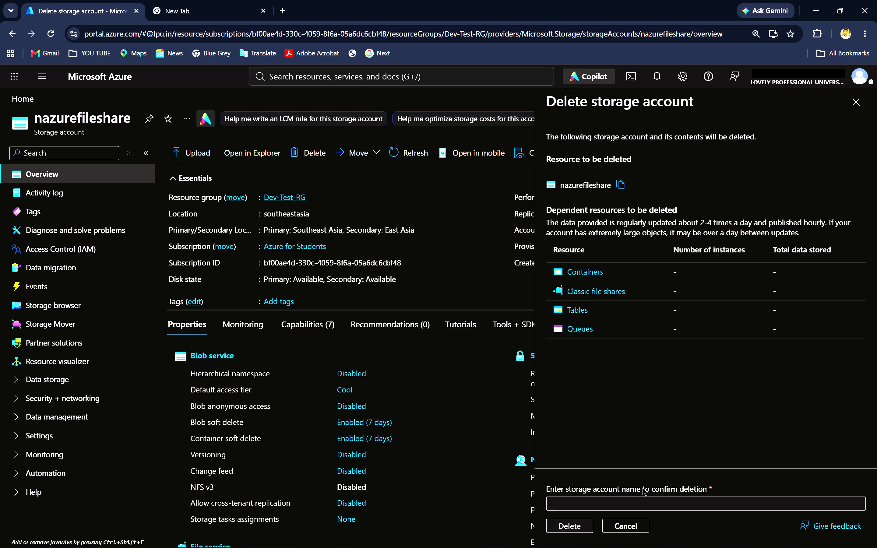
{"action": "left_click", "coordinate": [604, 503]}
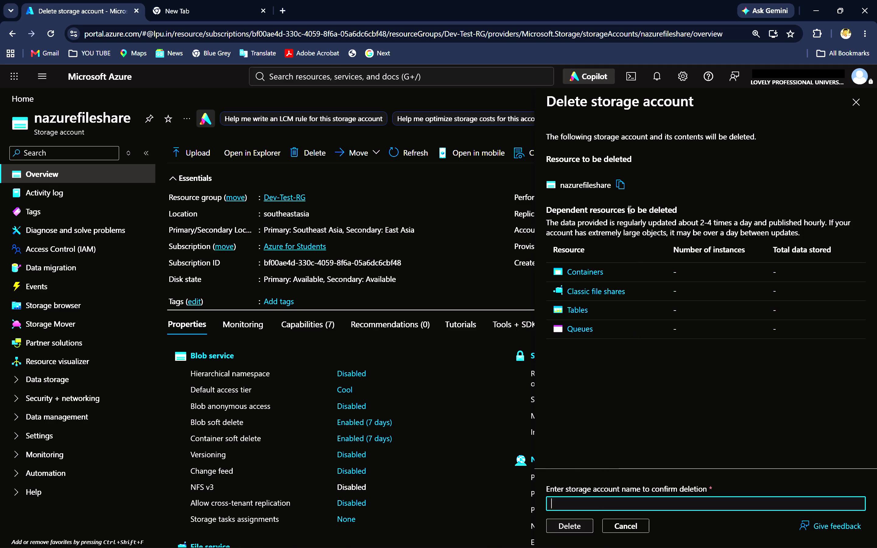
{"action": "left_click", "coordinate": [625, 188]}
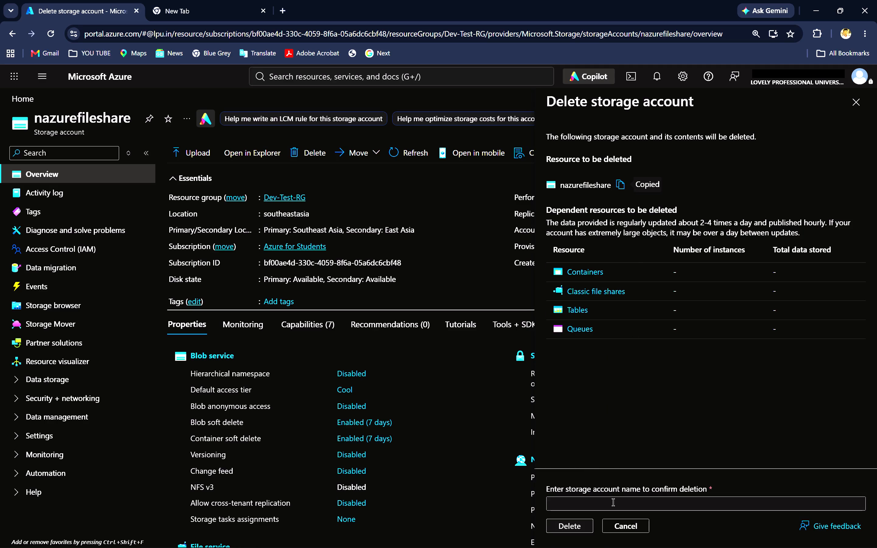
{"action": "left_click", "coordinate": [613, 502]}
{"action": "key", "text": "ctrl+v"}
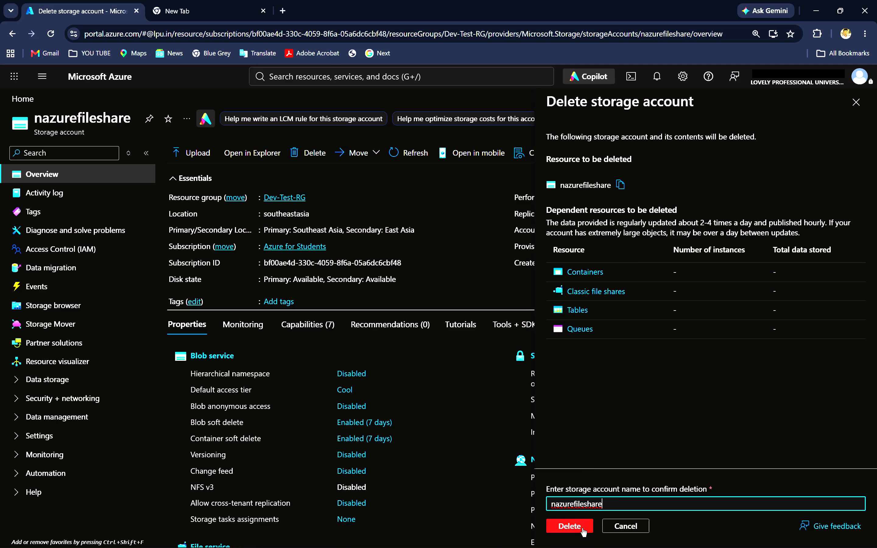
{"action": "left_click", "coordinate": [578, 529]}
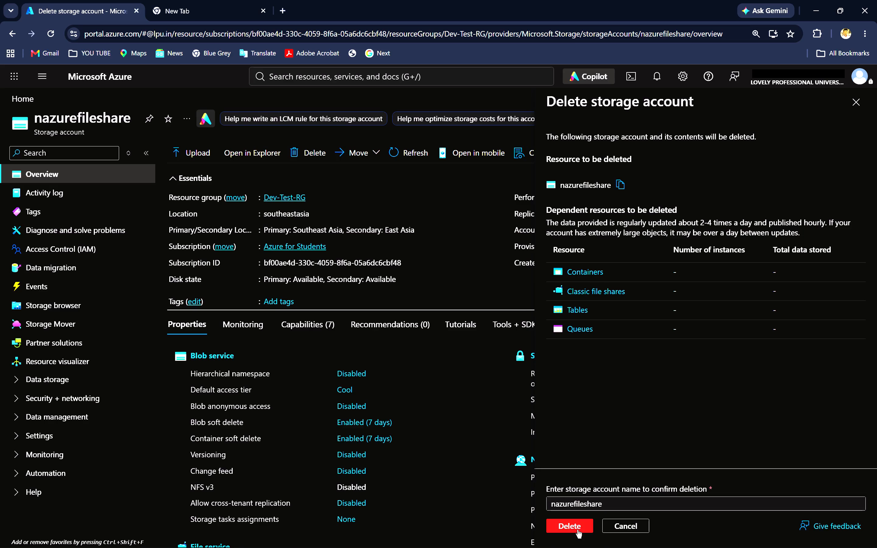
{"action": "left_click", "coordinate": [718, 357]}
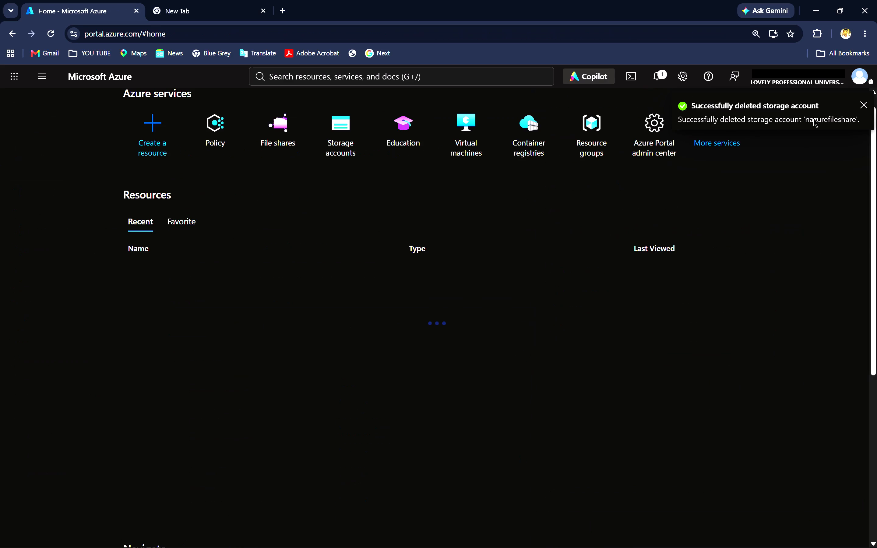
Dismiss the storage account deletion notification, including its entry in the notifications list, and look over the home page's recent resources.
{"action": "left_click", "coordinate": [862, 107]}
{"action": "scroll", "coordinate": [704, 214], "scroll_direction": "up", "scroll_amount": 1}
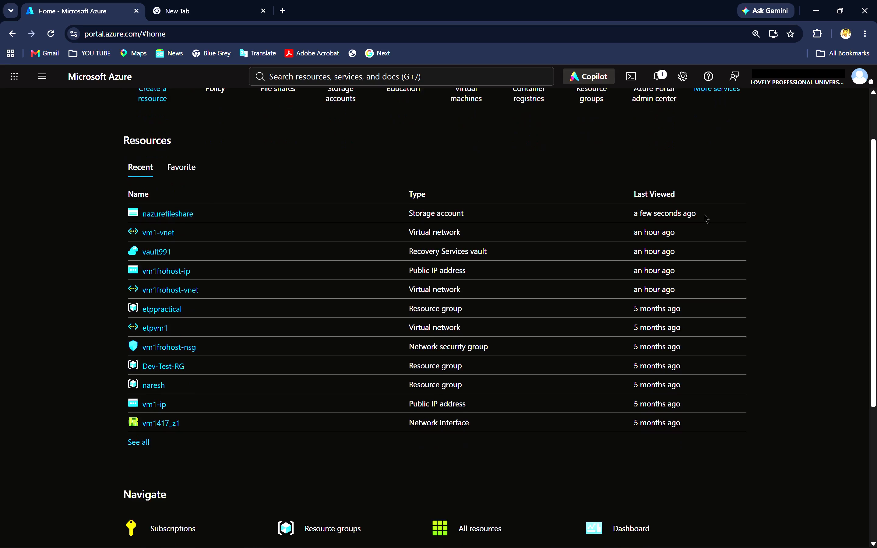
{"action": "scroll", "coordinate": [704, 214], "scroll_direction": "up", "scroll_amount": 1}
{"action": "left_click", "coordinate": [656, 79]}
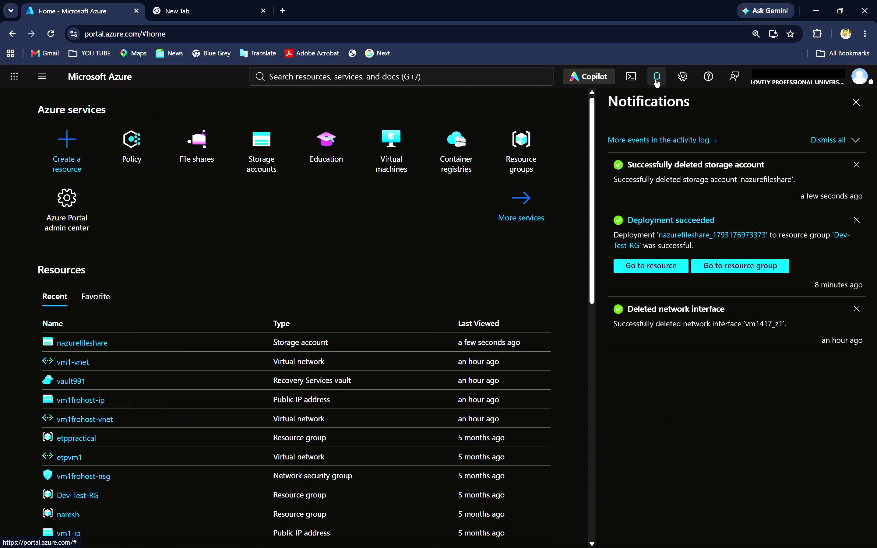
{"action": "left_click", "coordinate": [854, 165]}
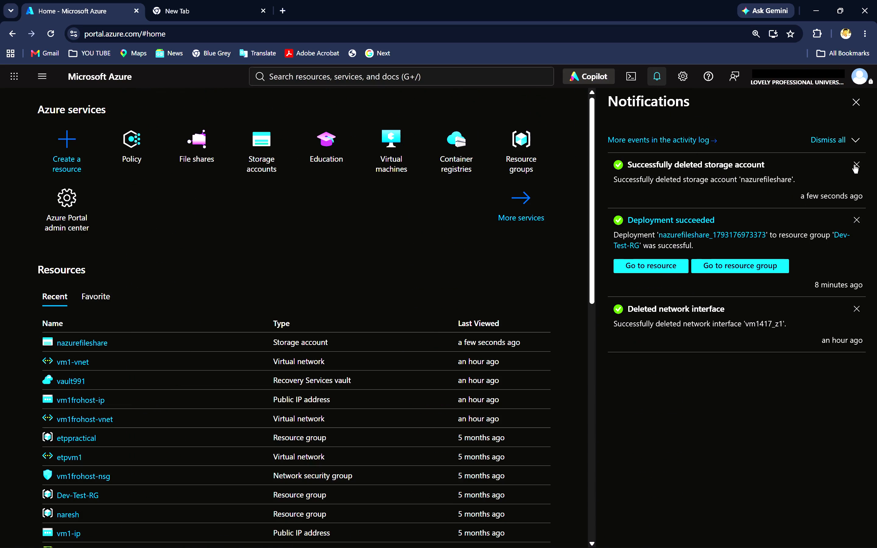
{"action": "scroll", "coordinate": [441, 217], "scroll_direction": "right", "scroll_amount": 1}
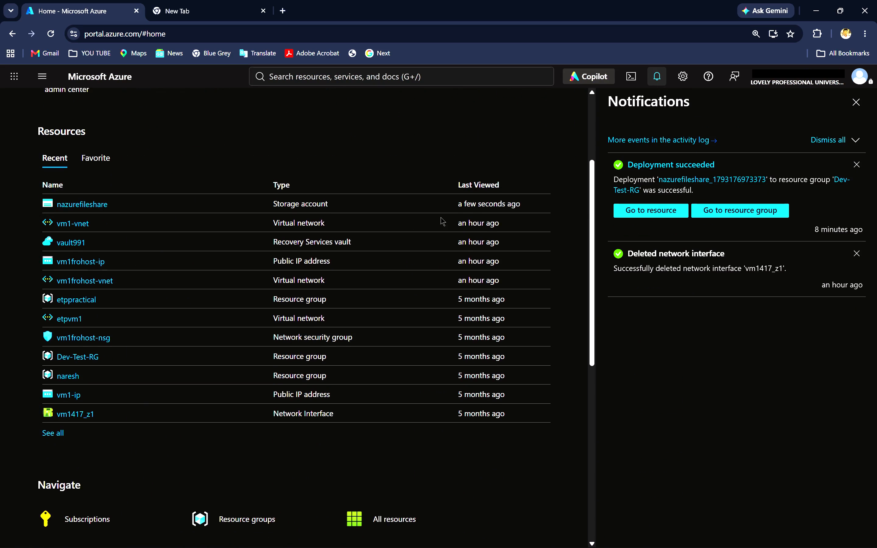
{"action": "scroll", "coordinate": [441, 217], "scroll_direction": "right", "scroll_amount": 1}
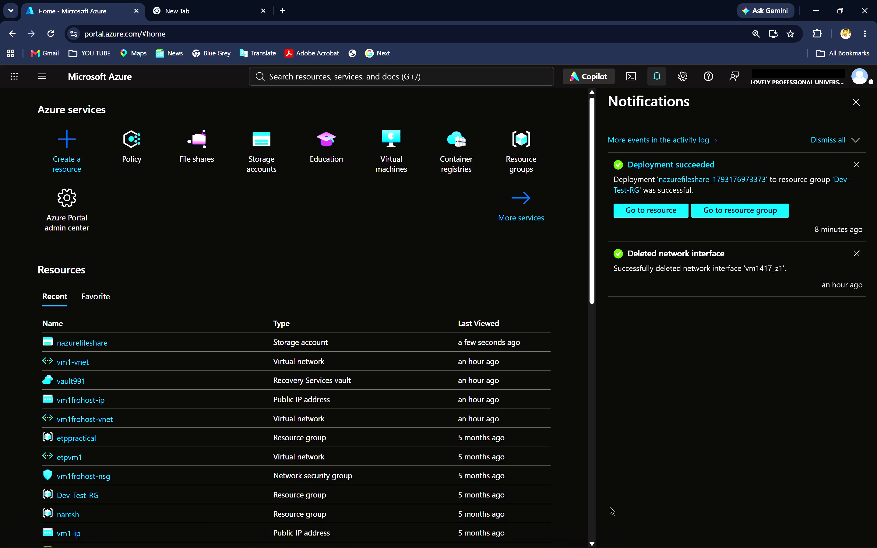
Close the browser window and return to the Windows desktop.
{"action": "triple_click", "coordinate": [876, 0]}
{"action": "left_click", "coordinate": [876, 0]}
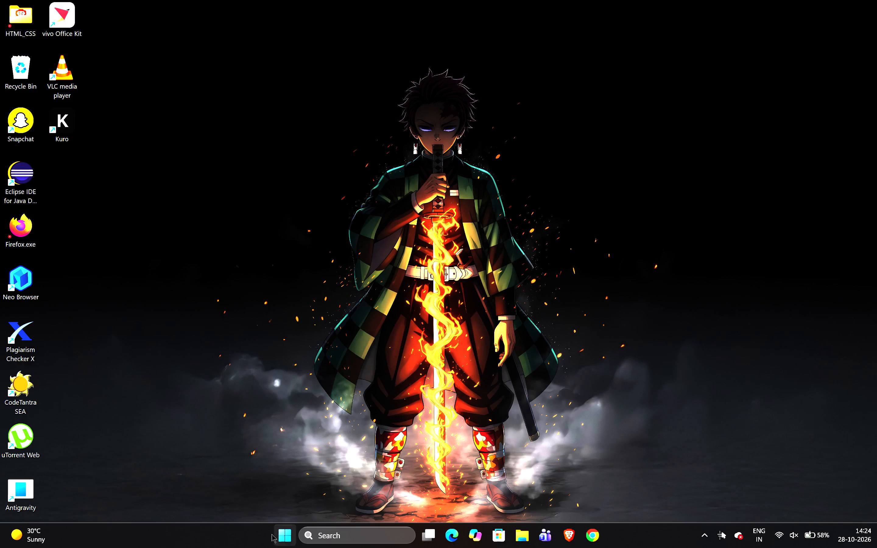
Open the computer's power options from Start and choose a power action.
{"action": "left_click", "coordinate": [291, 531]}
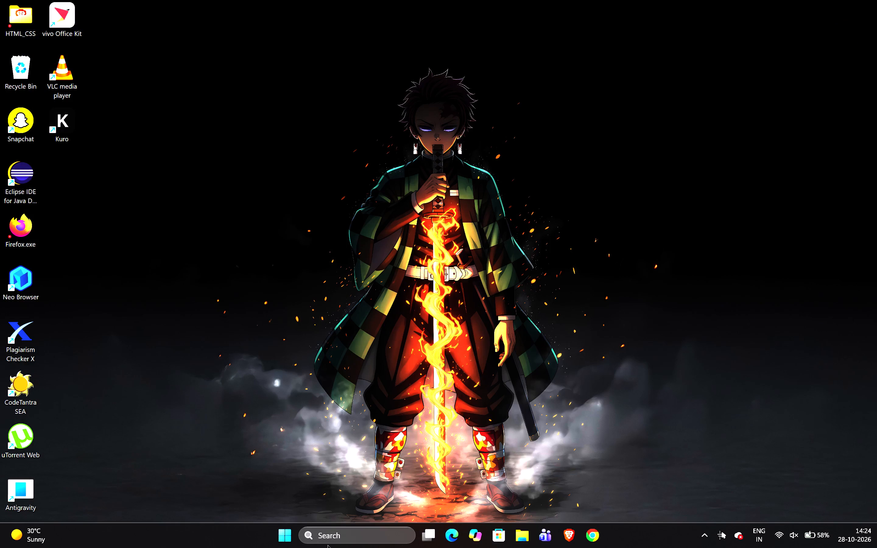
{"action": "left_click", "coordinate": [285, 541]}
{"action": "left_click", "coordinate": [549, 501]}
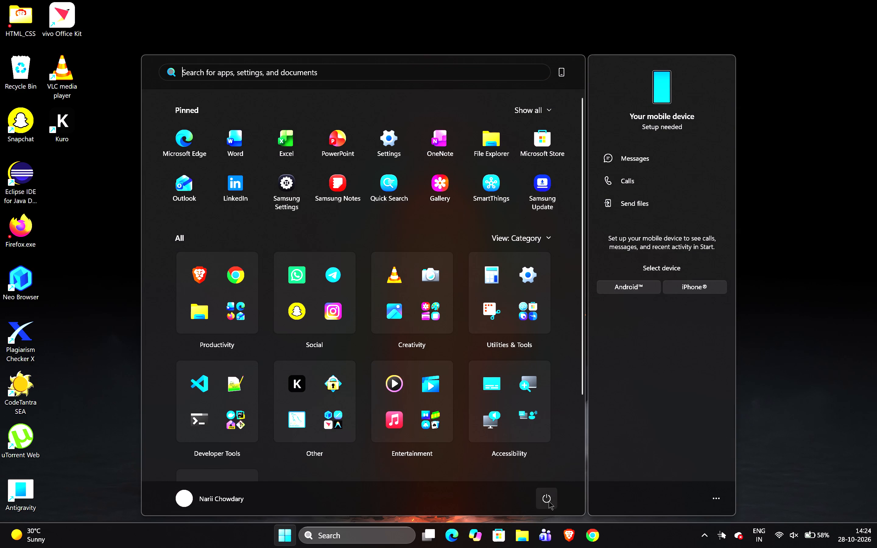
{"action": "left_click", "coordinate": [548, 457]}
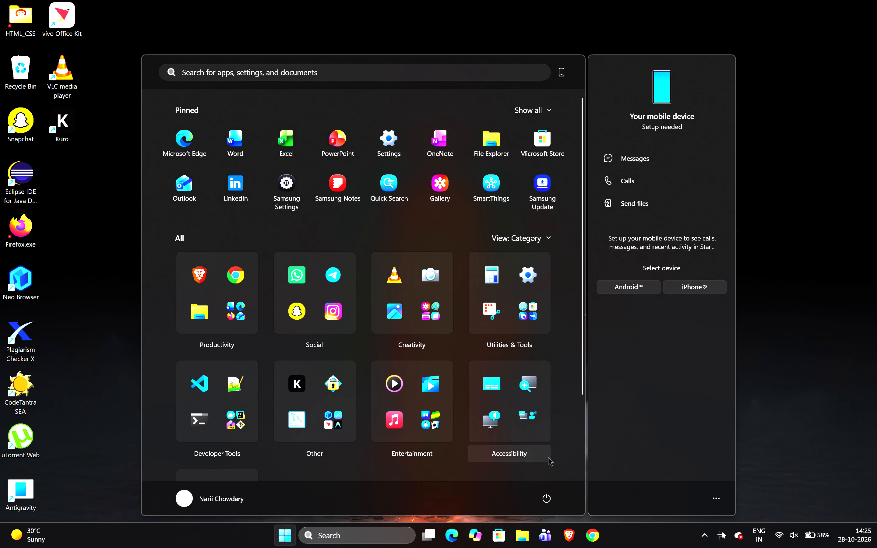